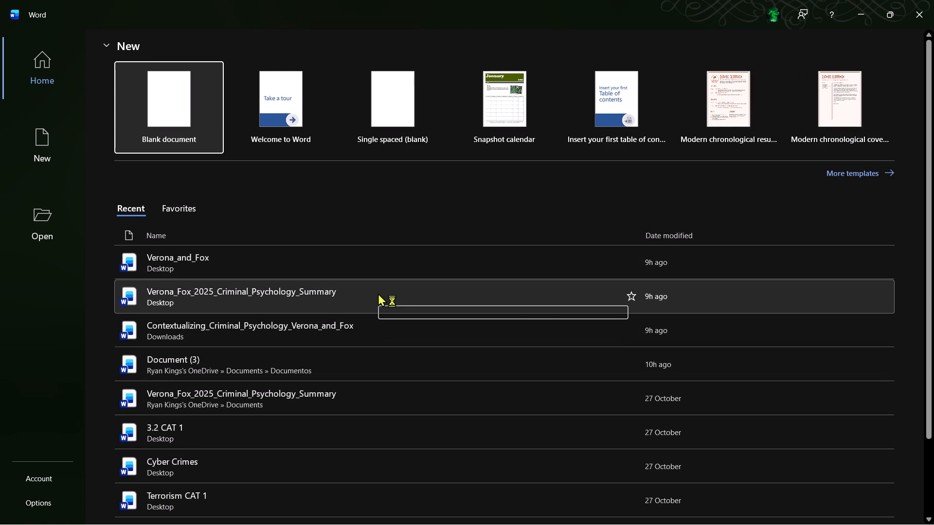
right_click(406, 291)
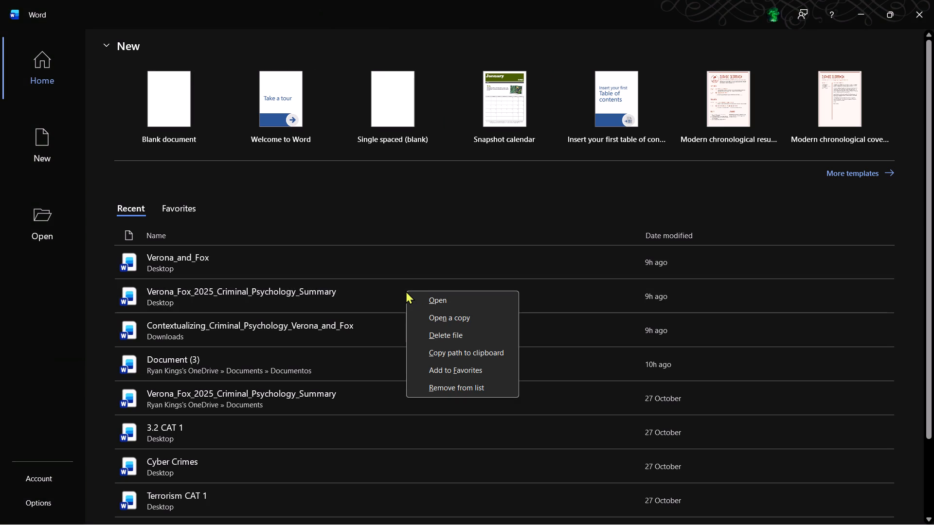
click(432, 332)
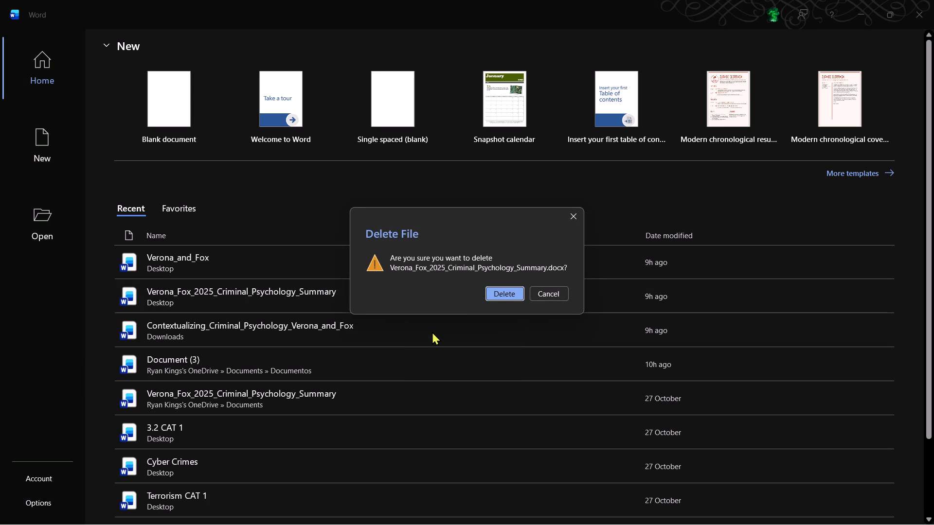
click(501, 284)
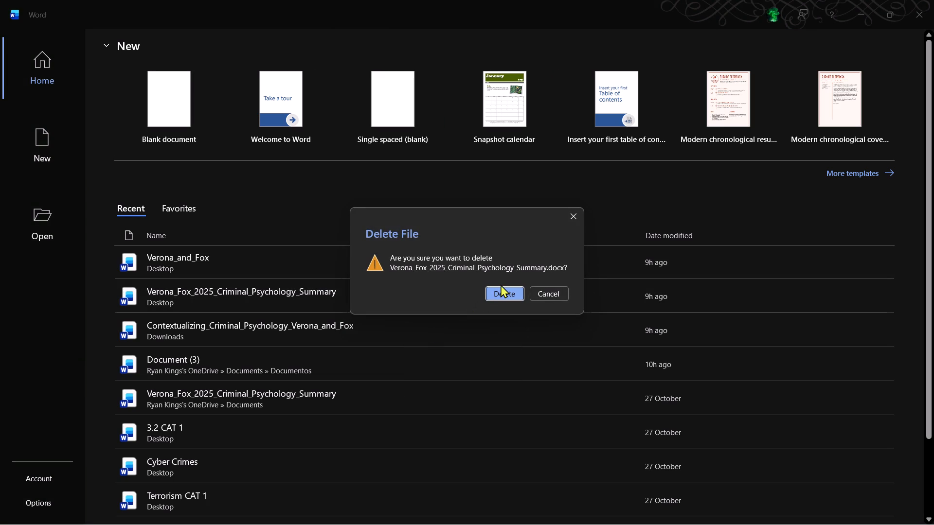
click(498, 291)
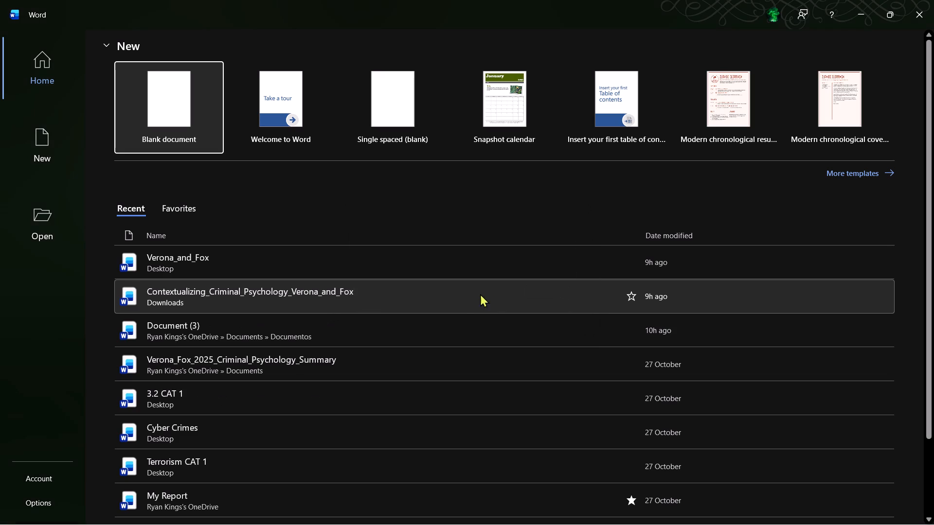
Delete the recent file Contextualizing_Criminal_Psychology_Verona_and_Fox stored in Downloads.
right_click(446, 303)
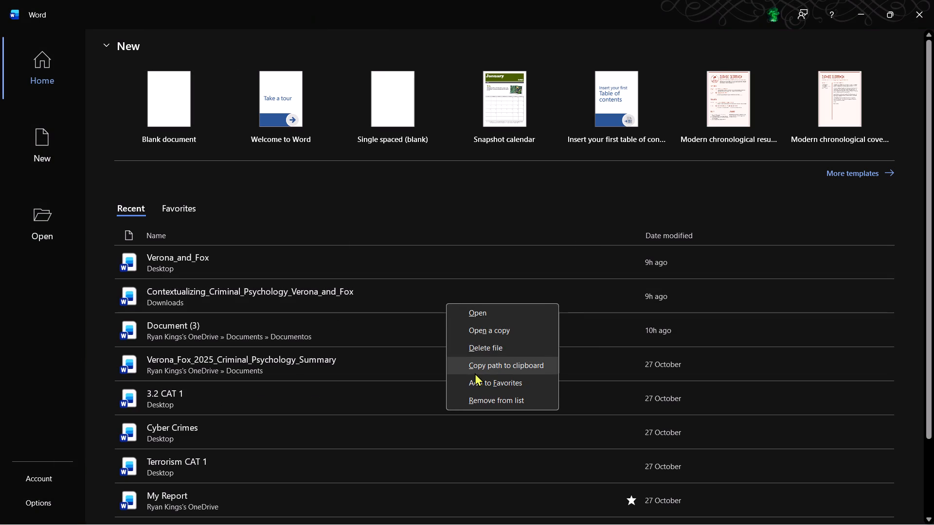
click(471, 344)
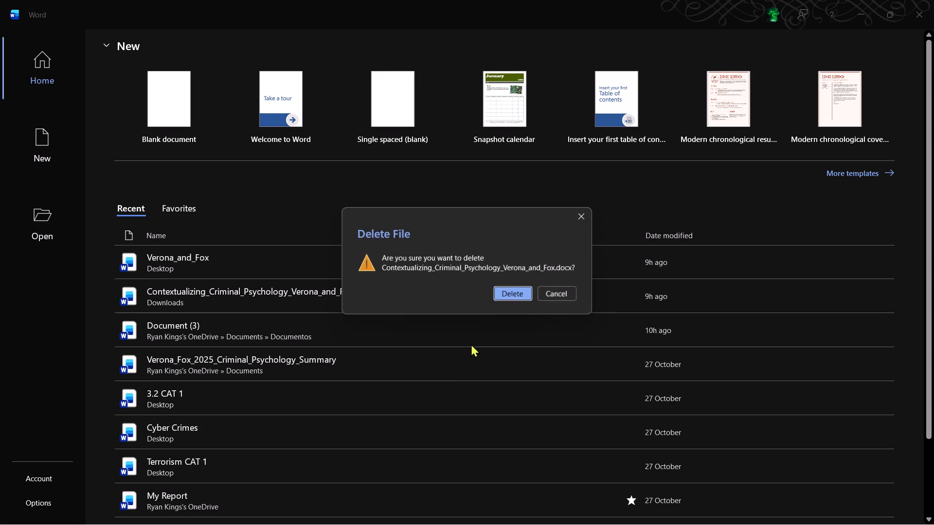
click(503, 290)
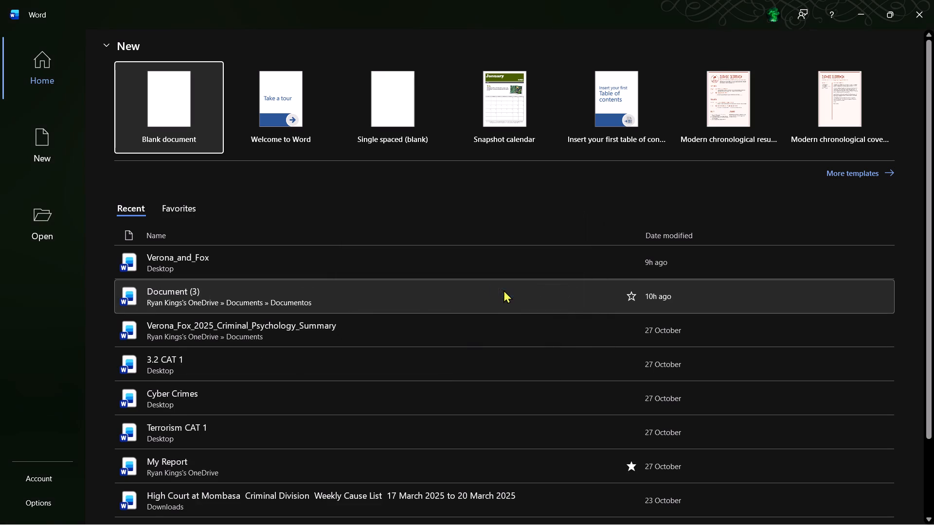
Open the recent file Document (3) and skim its content from beginning to end.
double_click(423, 291)
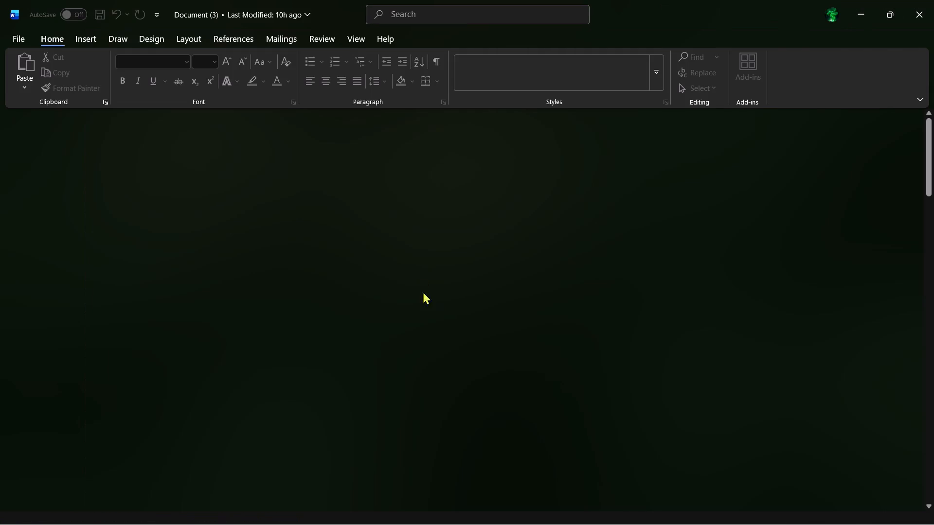
scroll(423, 291, down, 16)
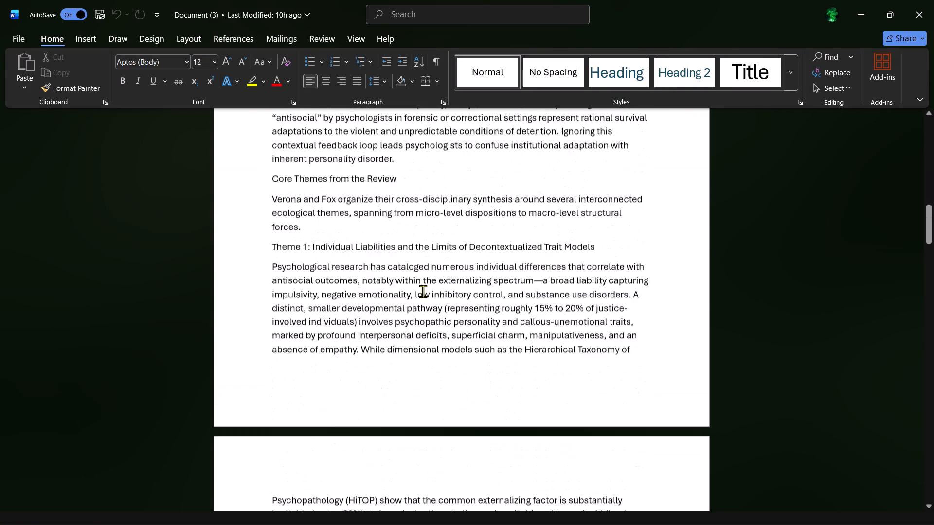
scroll(423, 291, down, 14)
scroll(423, 291, down, 11)
scroll(423, 291, up, 5)
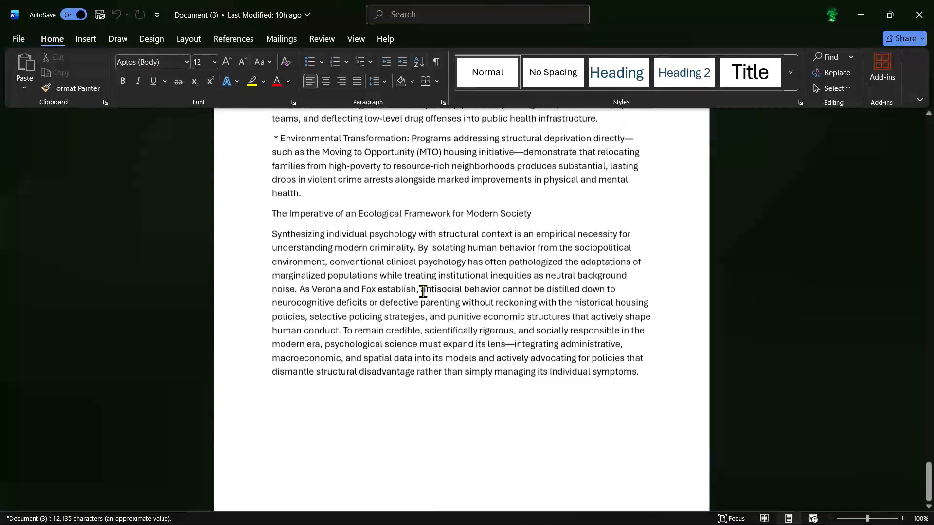
scroll(423, 291, up, 18)
scroll(423, 291, up, 3)
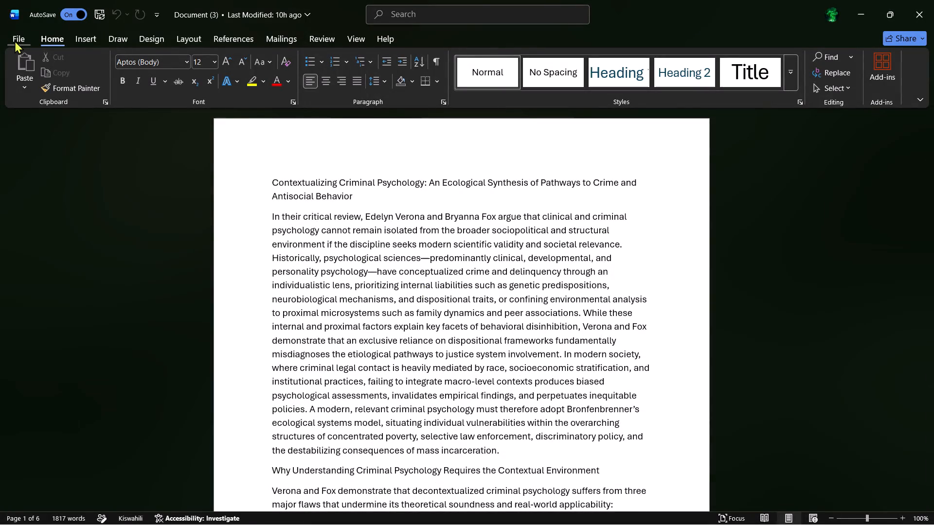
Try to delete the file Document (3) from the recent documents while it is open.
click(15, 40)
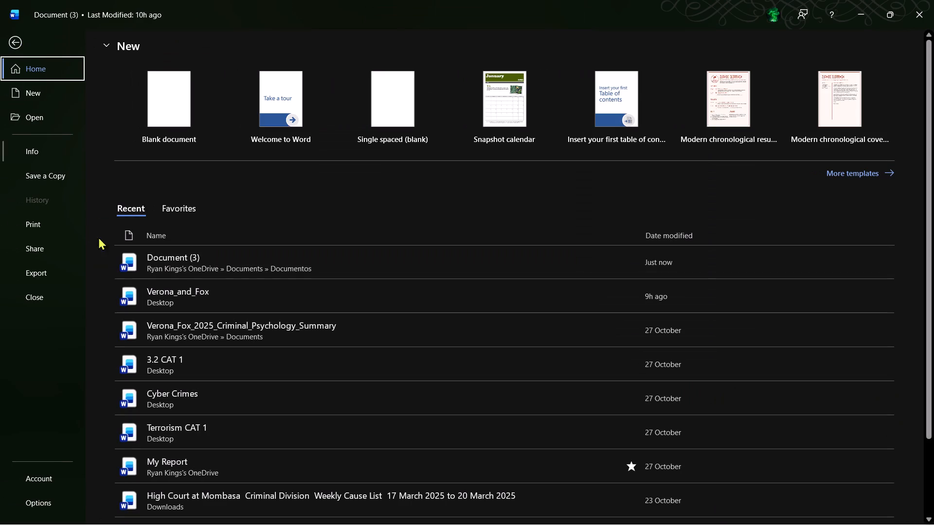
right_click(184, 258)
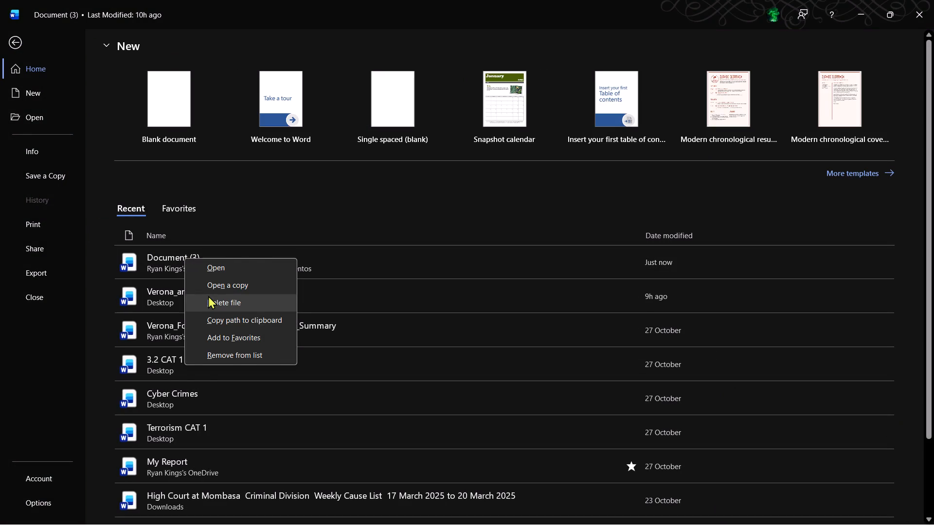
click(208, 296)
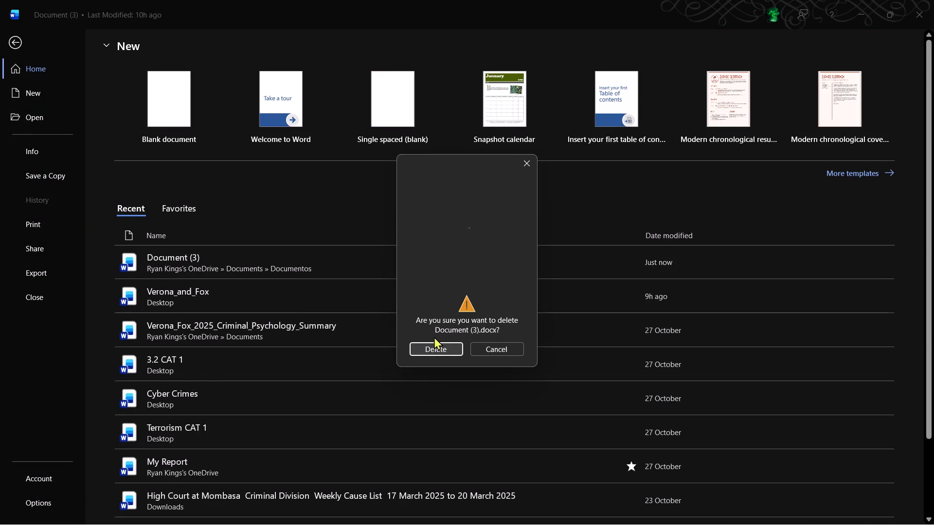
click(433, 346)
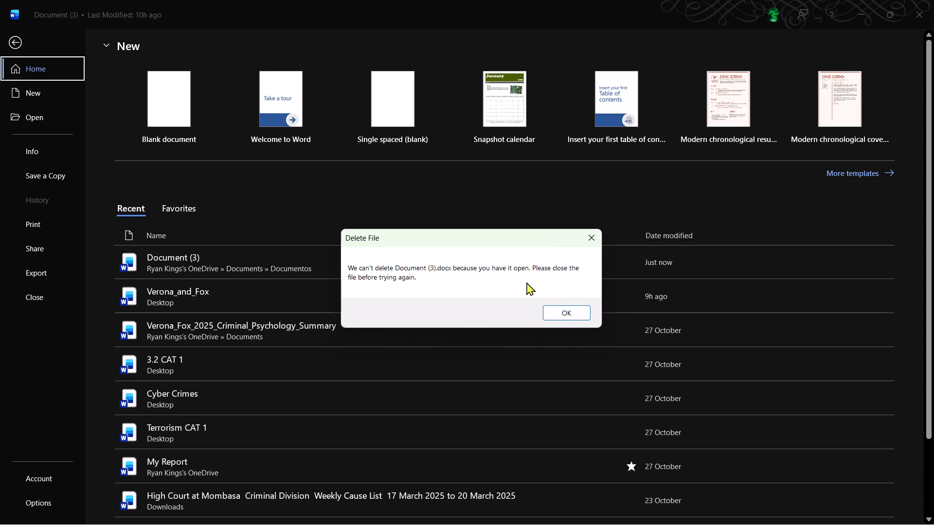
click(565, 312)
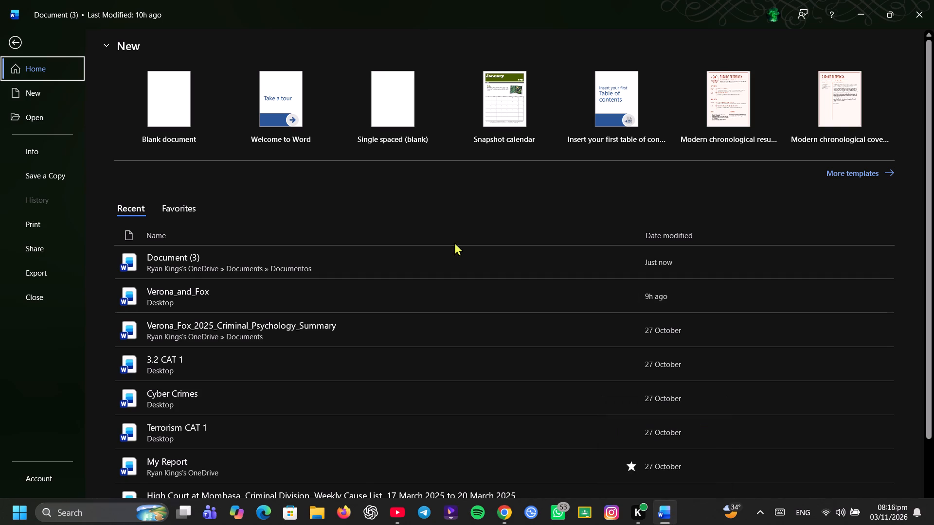
Return to the open Document (3) and close it.
double_click(438, 252)
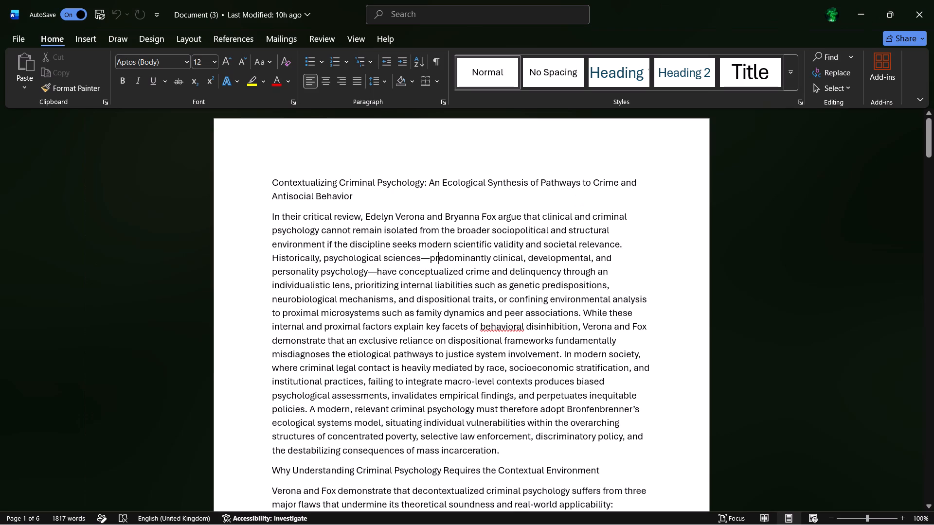
click(927, 0)
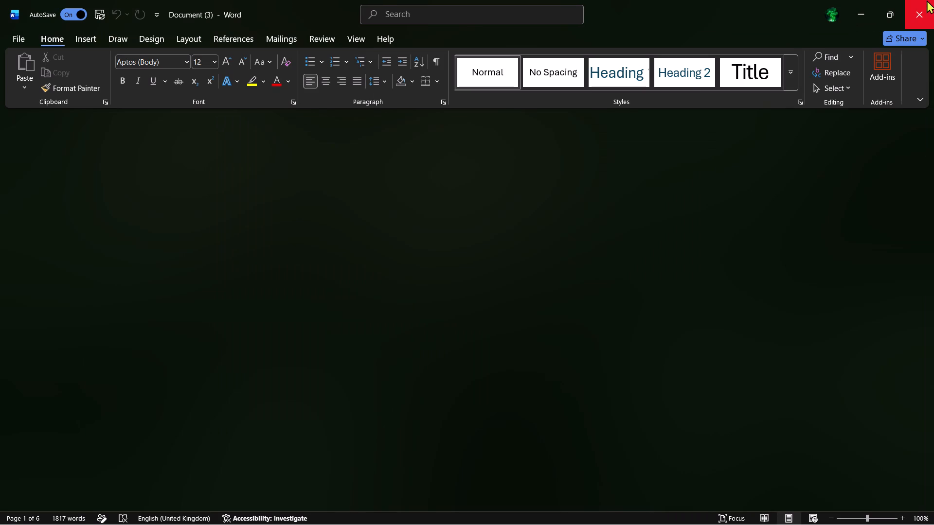
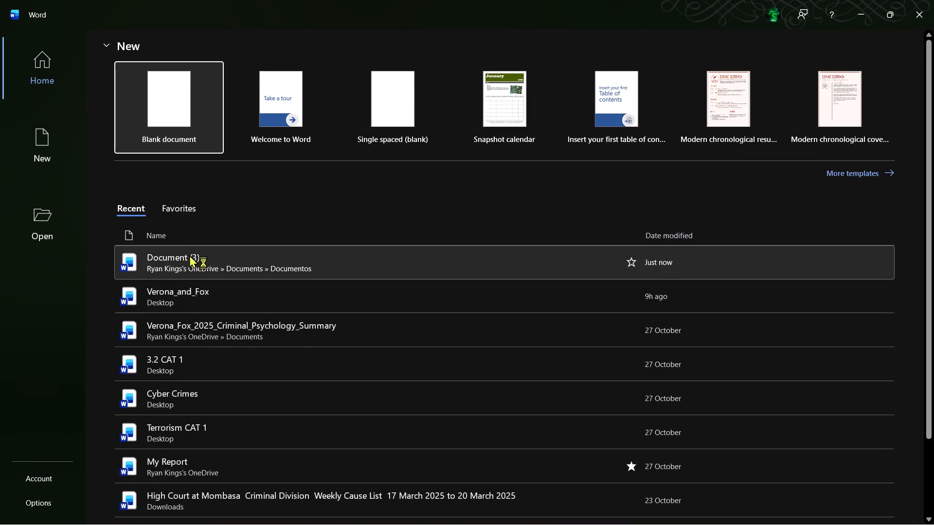
Delete the recent file Document (3) stored in the OneDrive Documentos folder.
right_click(189, 255)
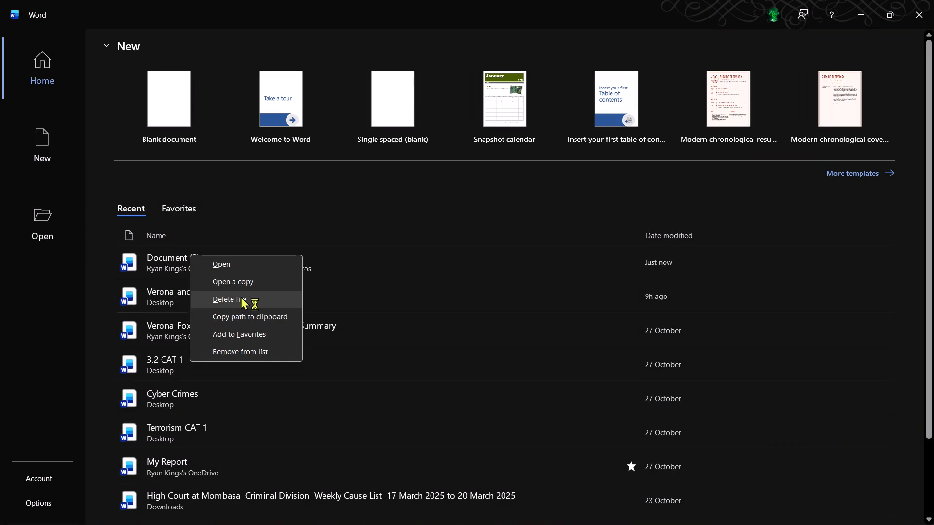
click(241, 297)
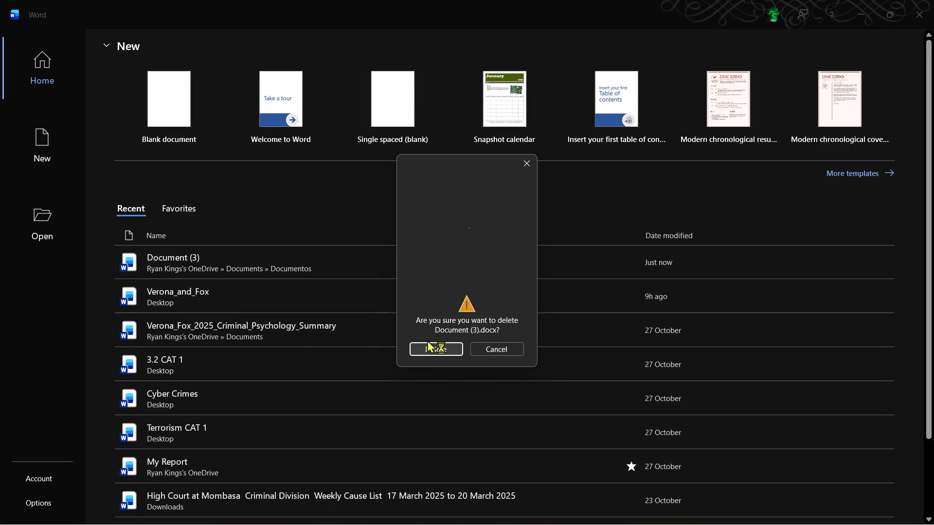
click(428, 341)
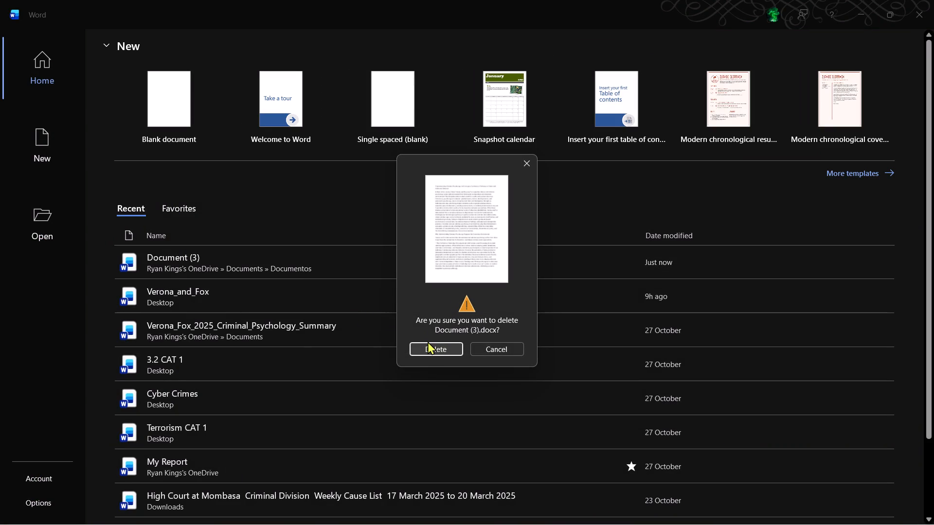
click(433, 346)
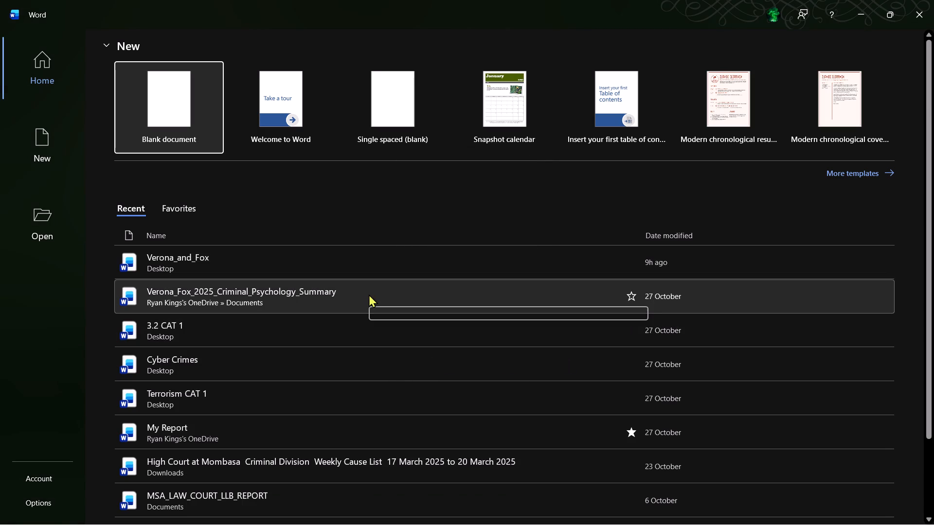
click(369, 294)
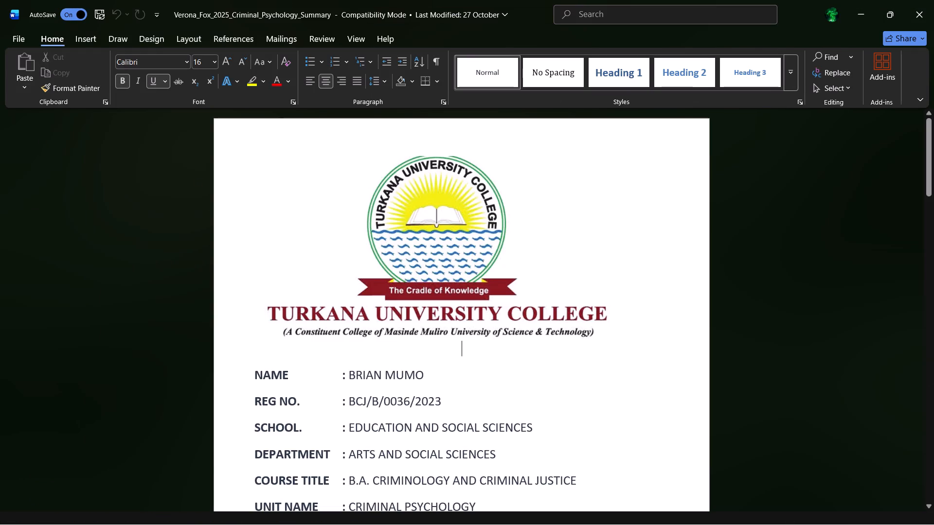
scroll(276, 275, down, 4)
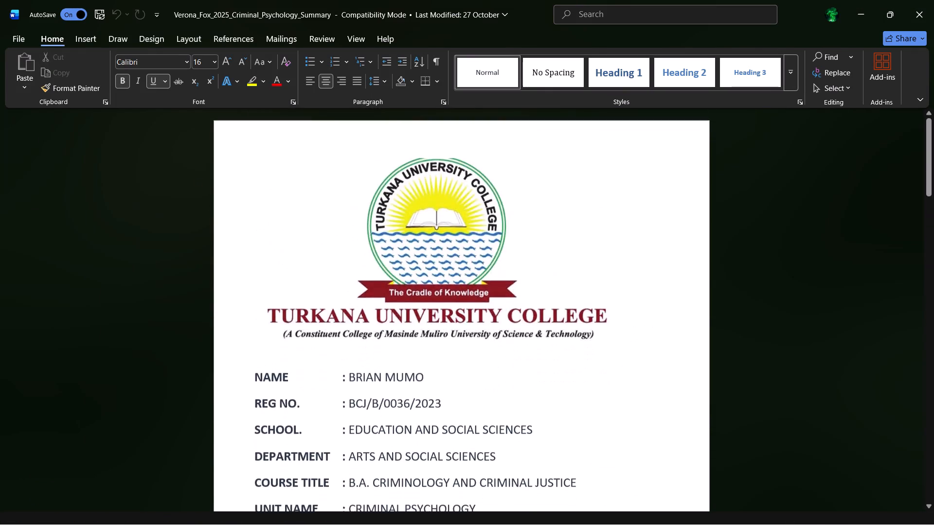
scroll(276, 275, down, 11)
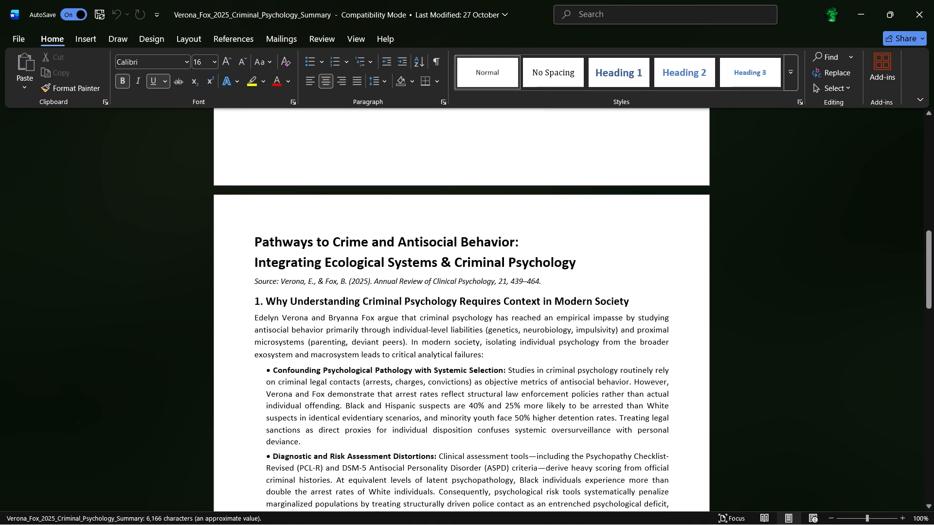
scroll(276, 275, down, 9)
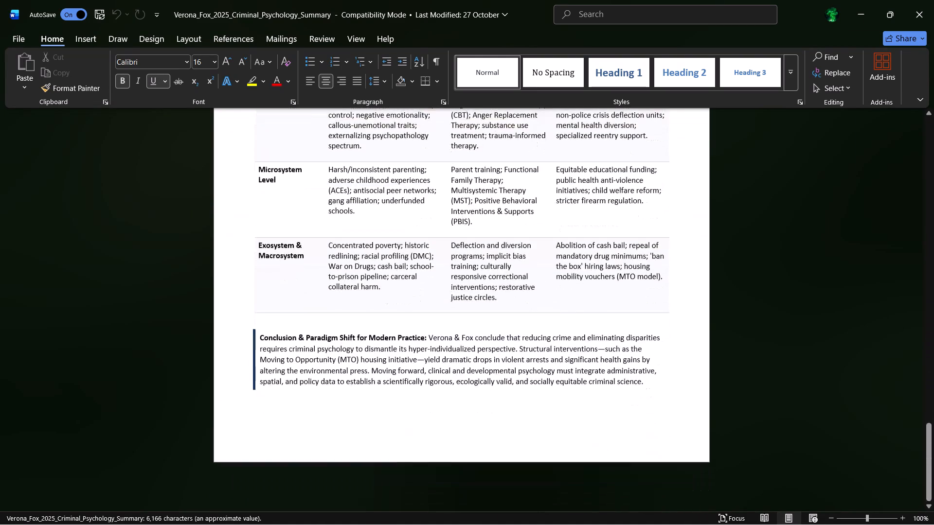
scroll(276, 275, down, 1)
scroll(276, 275, up, 15)
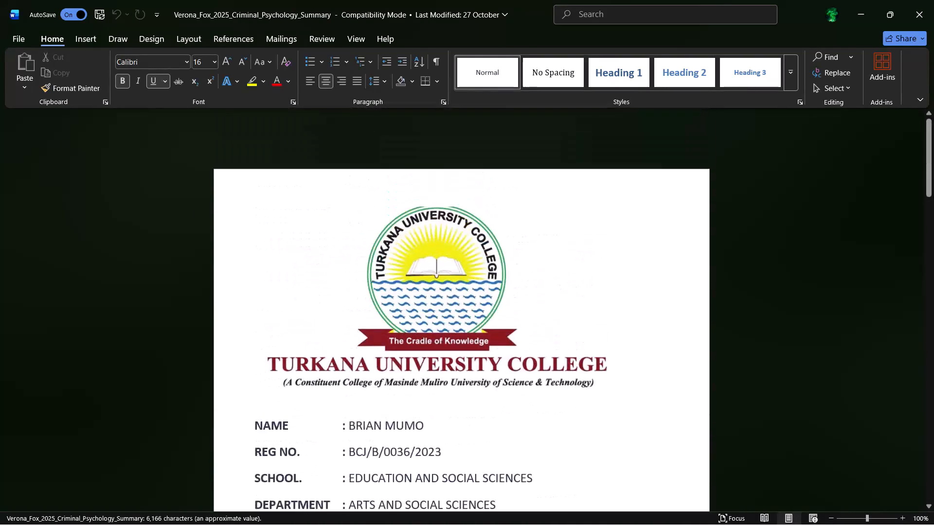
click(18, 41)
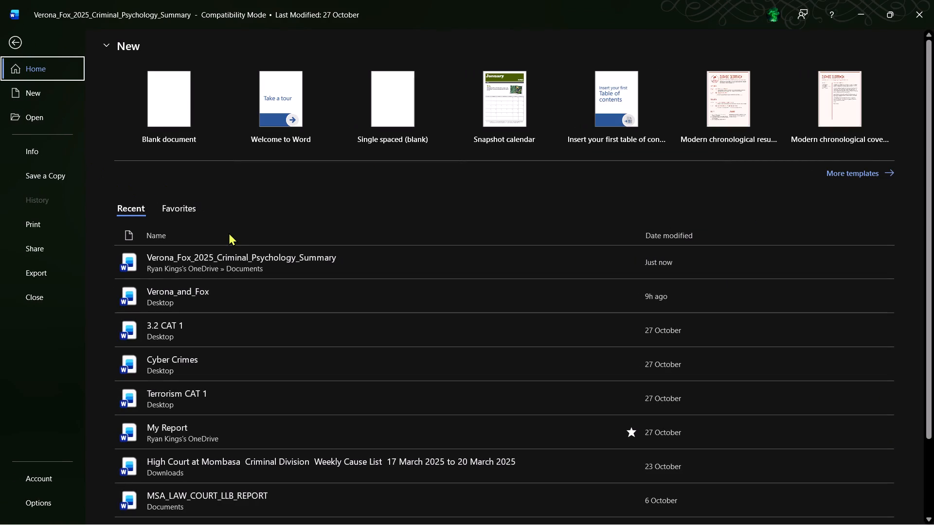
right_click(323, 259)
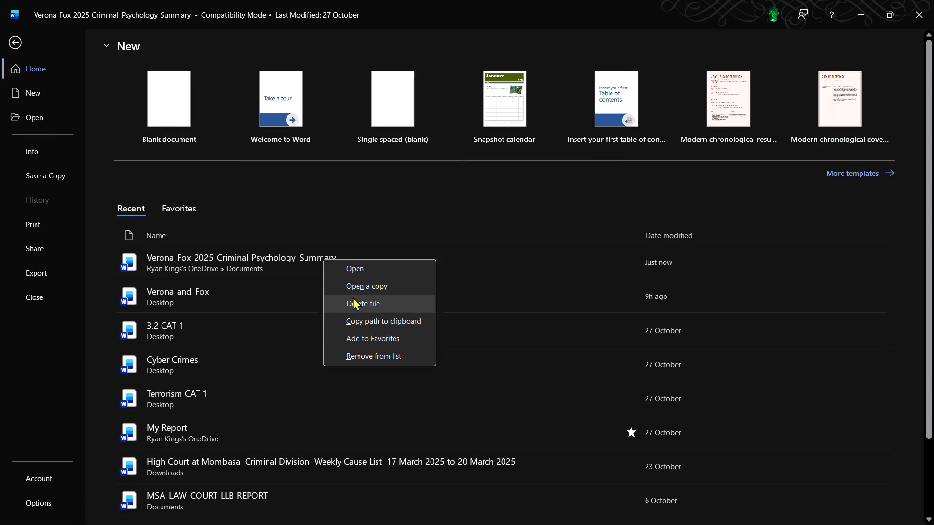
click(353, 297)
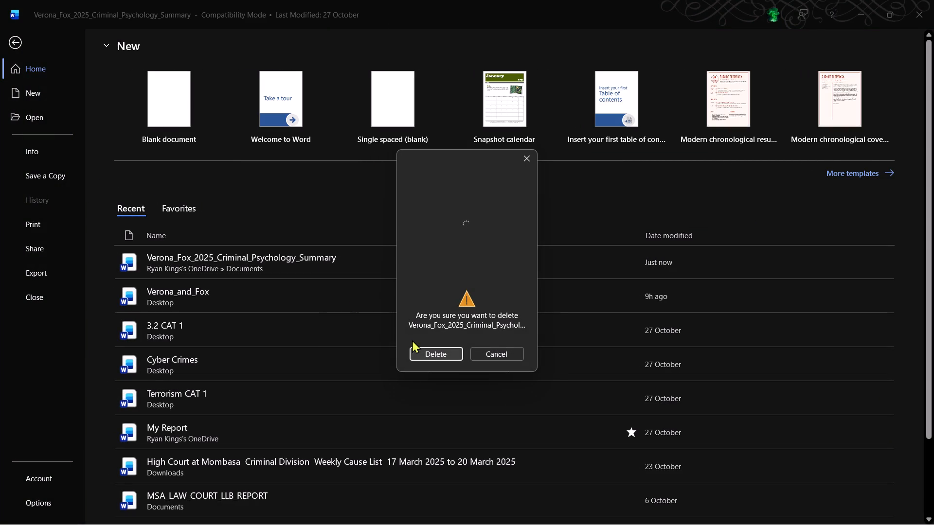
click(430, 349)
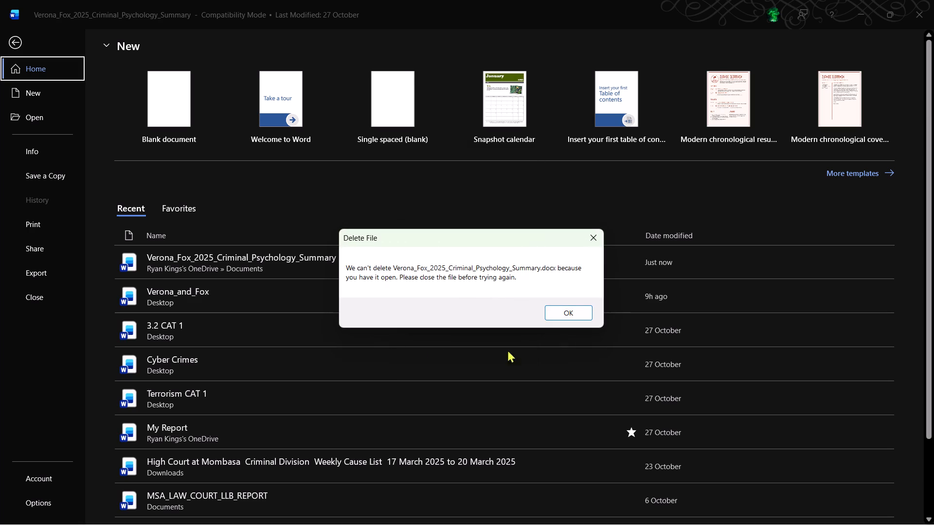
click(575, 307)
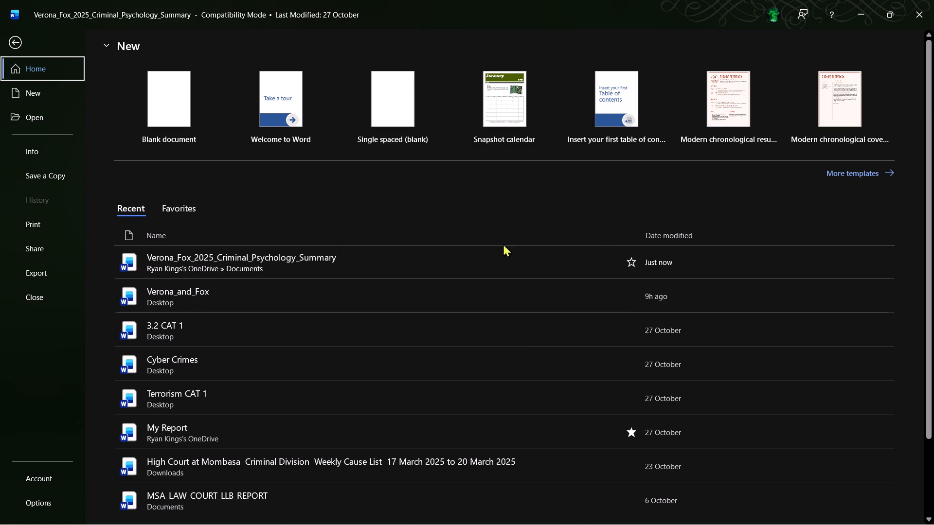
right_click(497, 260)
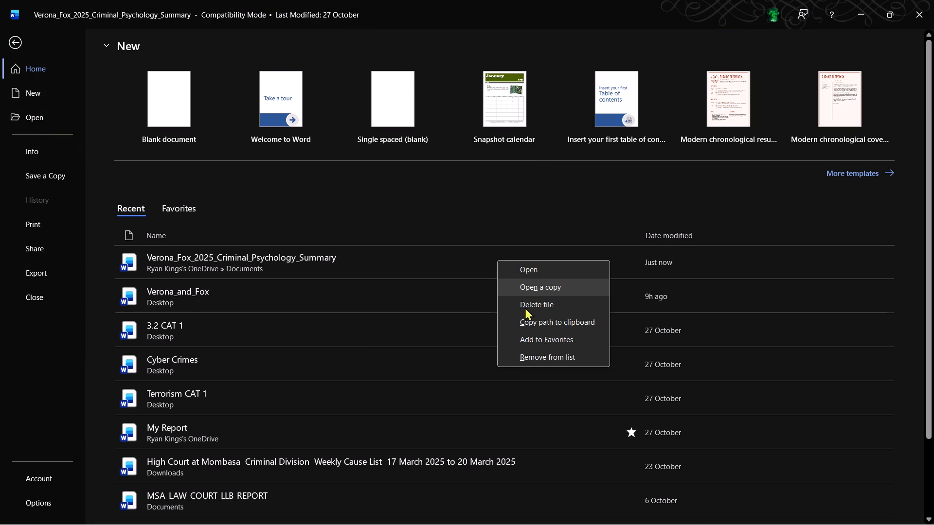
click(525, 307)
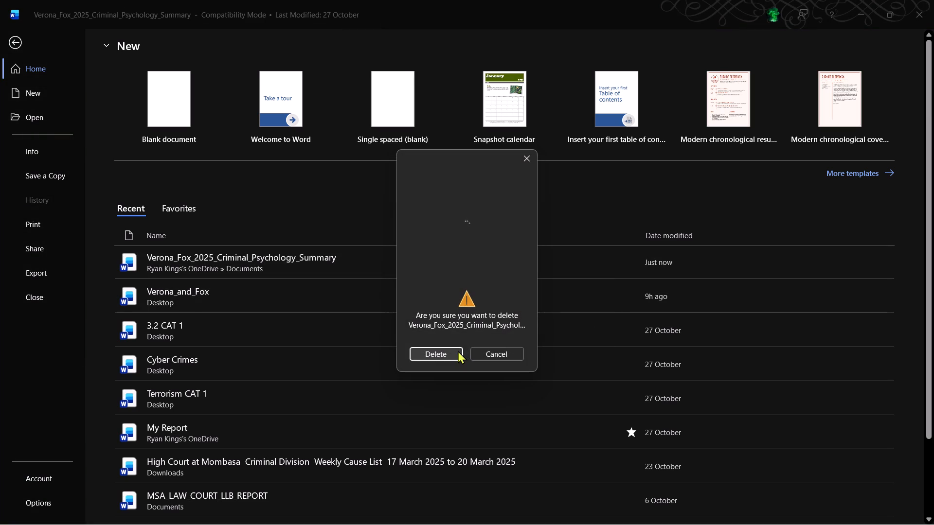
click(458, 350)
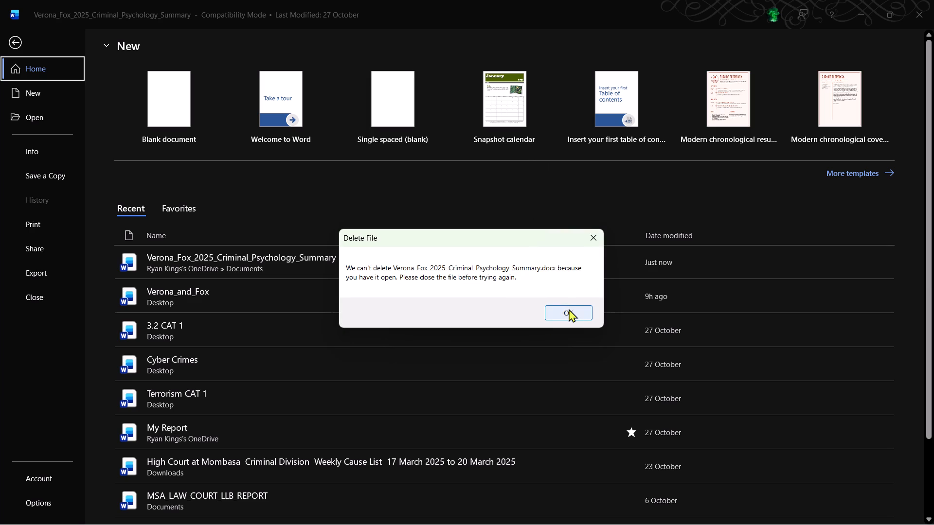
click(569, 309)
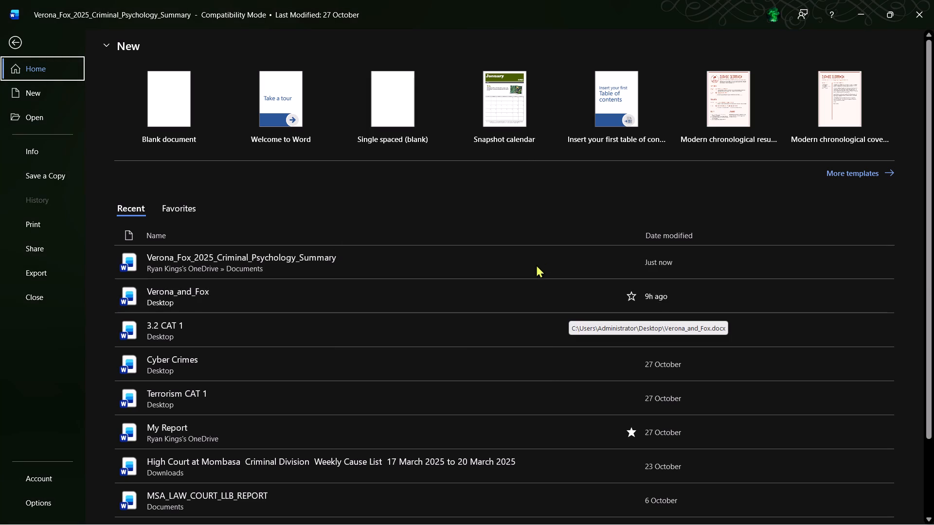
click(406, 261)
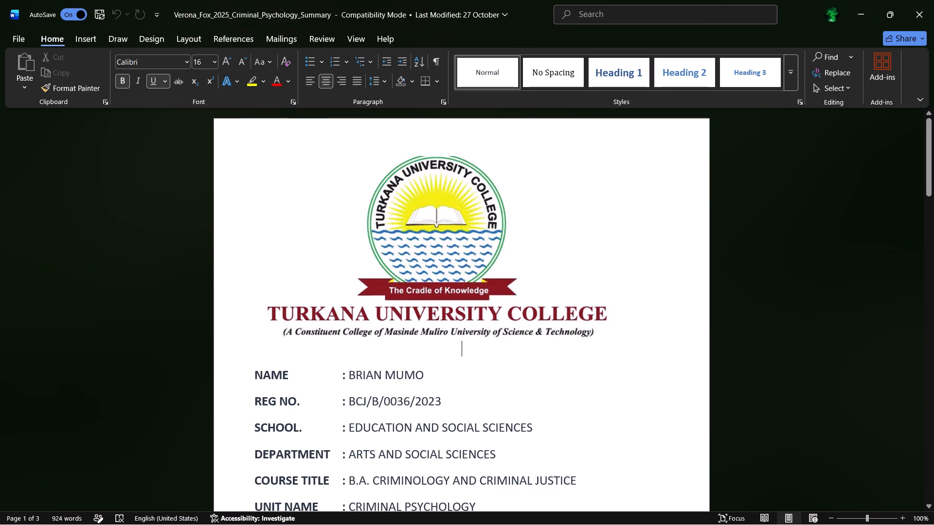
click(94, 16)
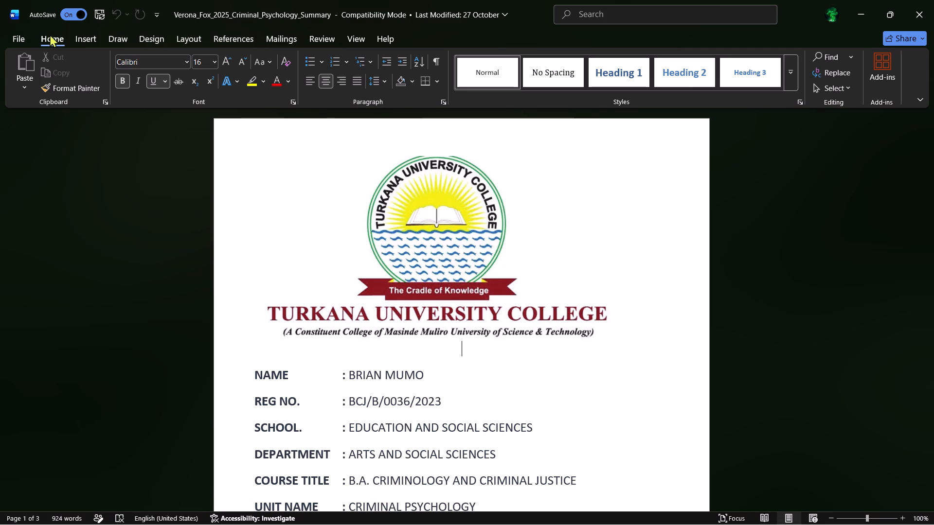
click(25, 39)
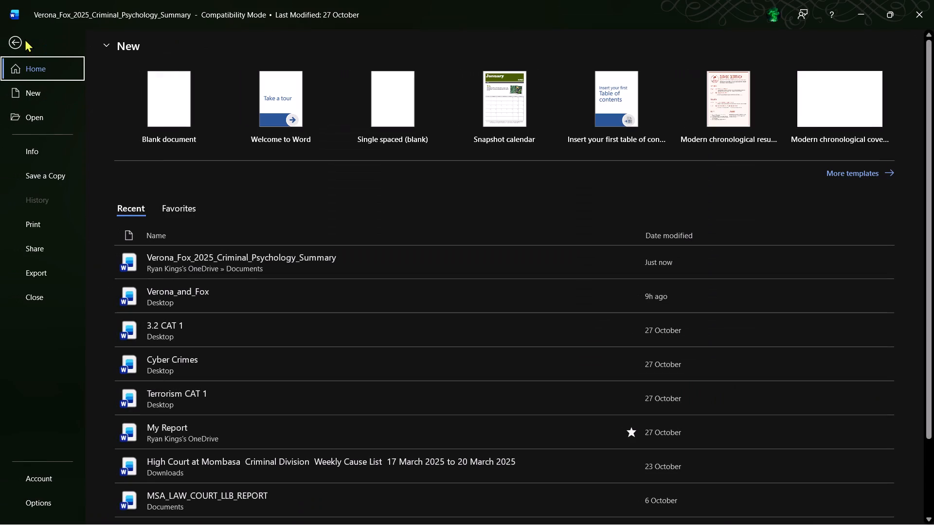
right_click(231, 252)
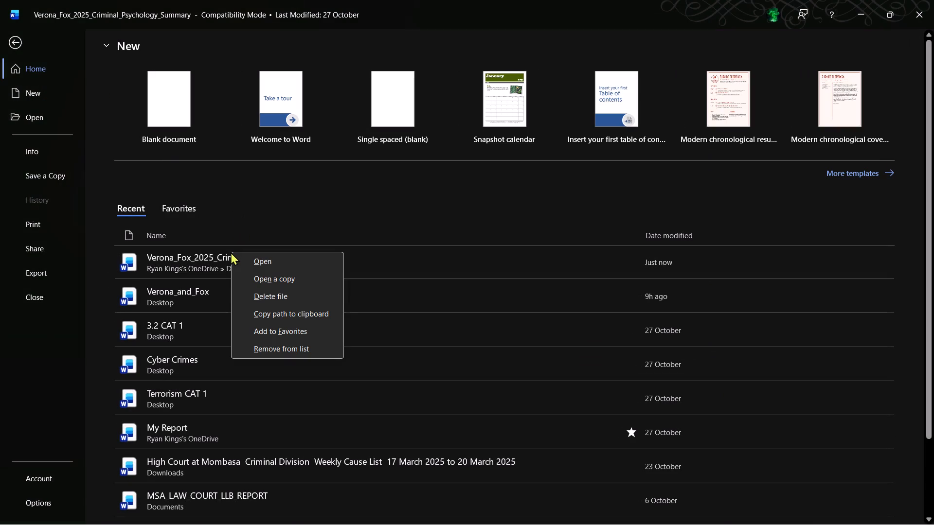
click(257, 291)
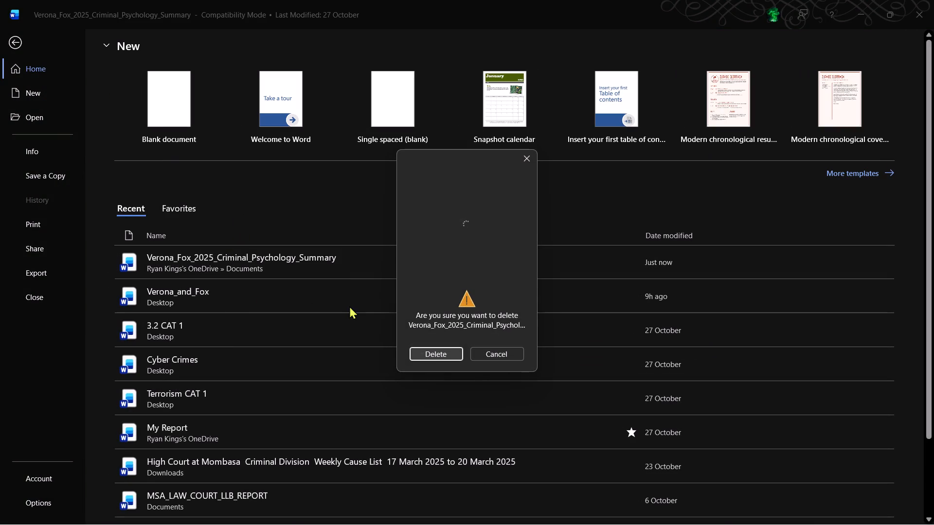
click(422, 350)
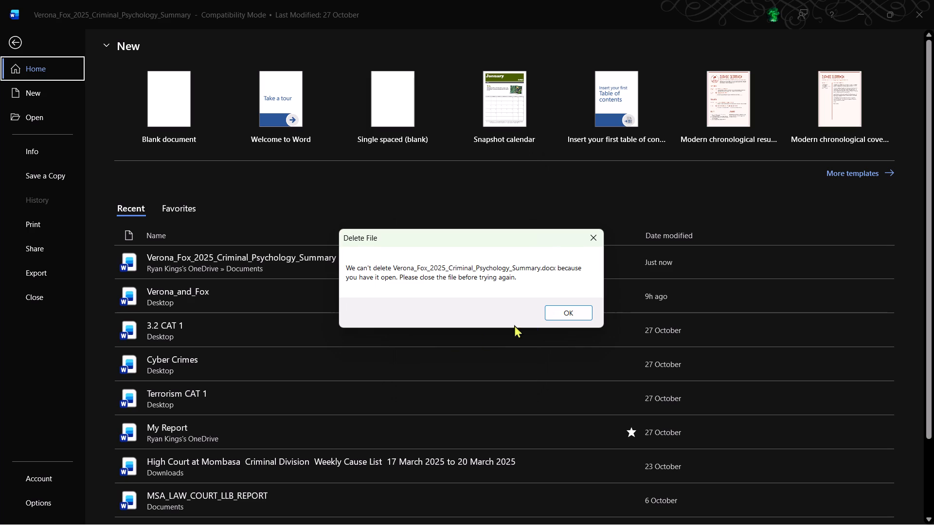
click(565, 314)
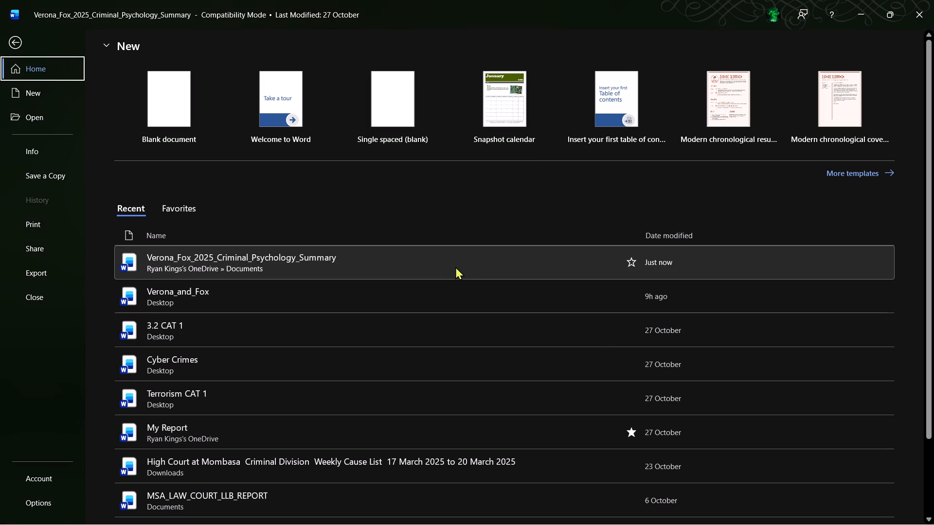
click(455, 266)
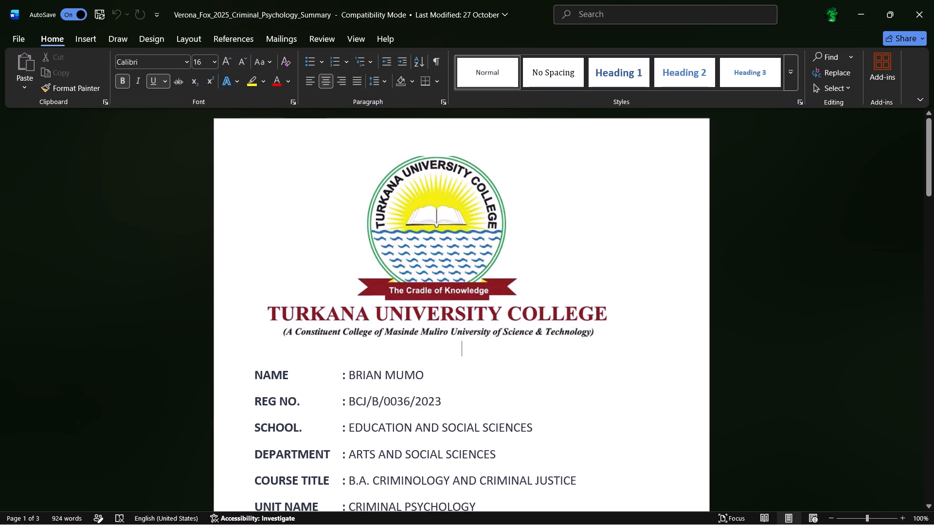
scroll(621, 260, down, 20)
scroll(621, 260, down, 1)
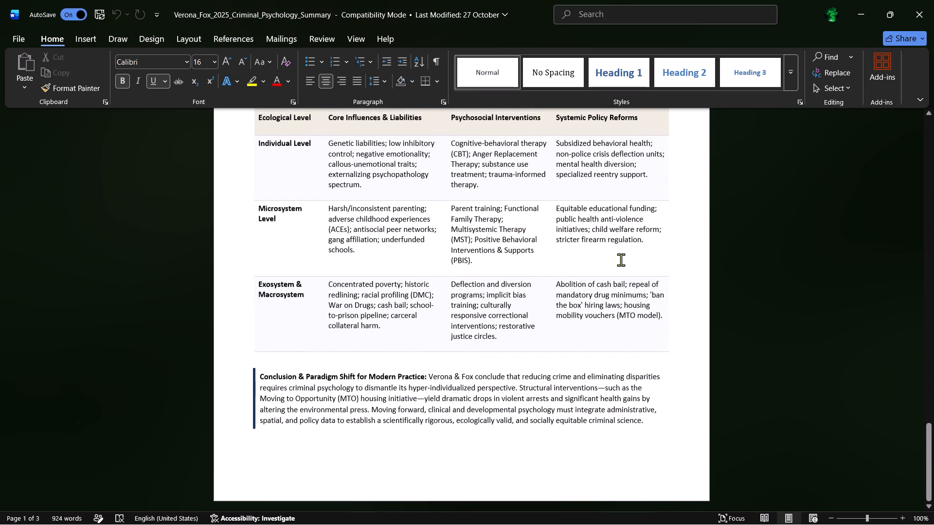
click(915, 5)
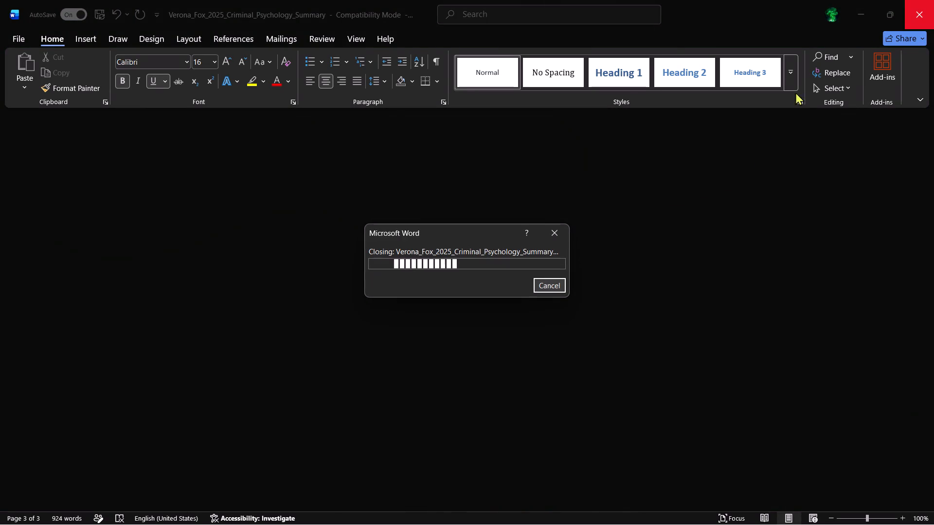
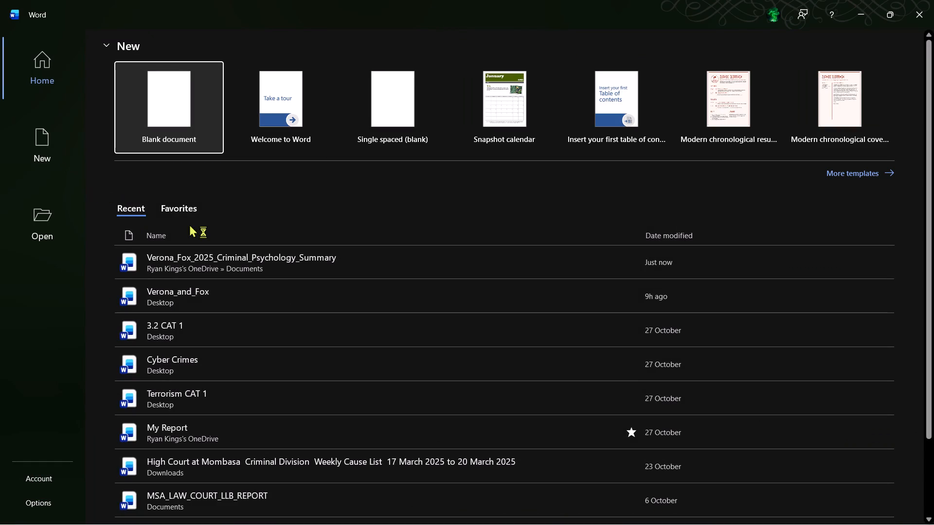
right_click(272, 253)
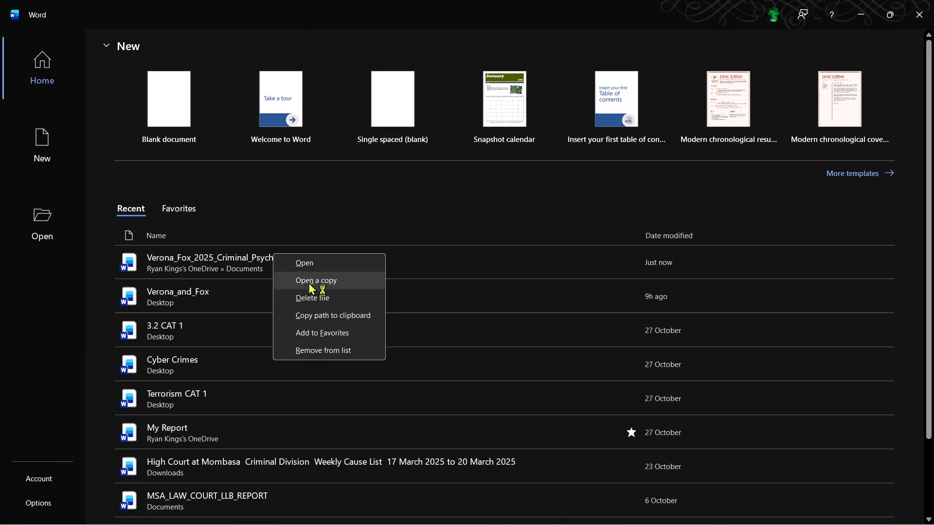
click(312, 297)
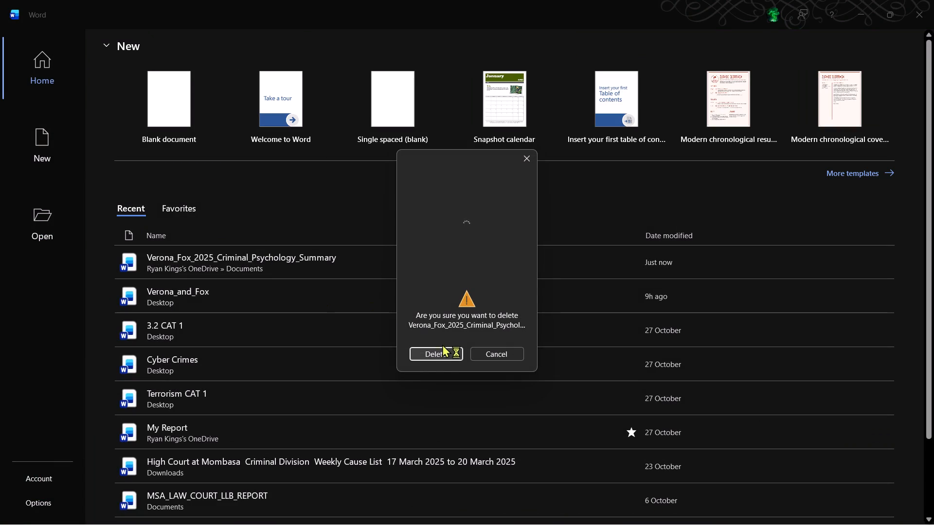
click(435, 352)
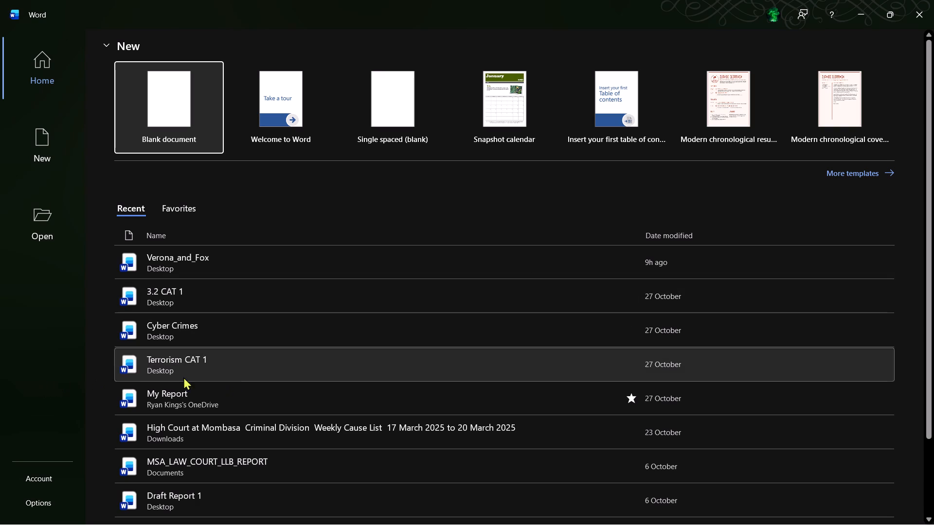
Open the recent document My Report from OneDrive.
scroll(285, 391, down, 2)
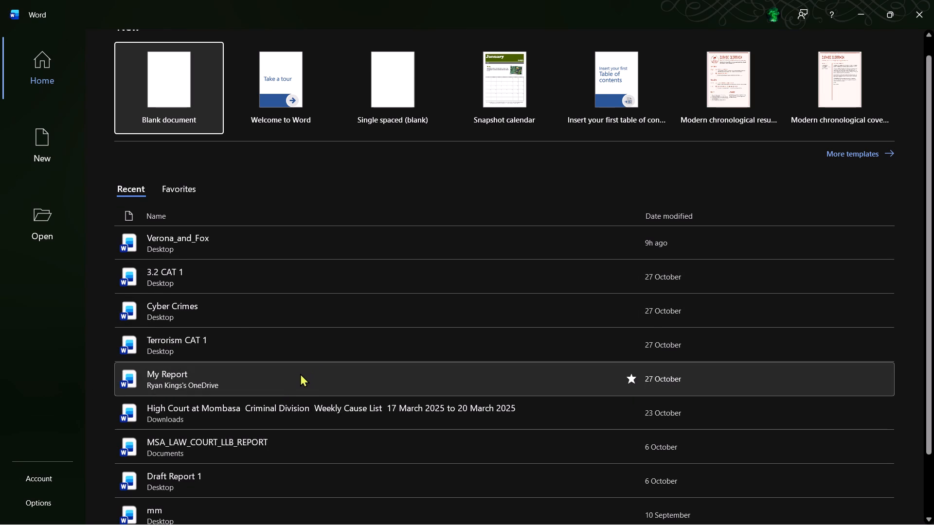
click(299, 373)
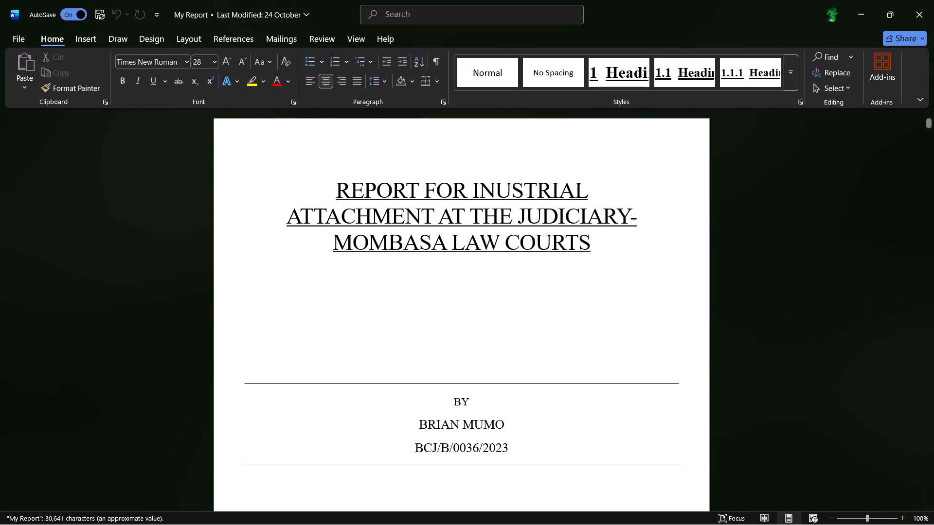
Look over the report's opening pages, from the cover and acknowledgements through the table of contents to the Mission and Vision section.
click(904, 517)
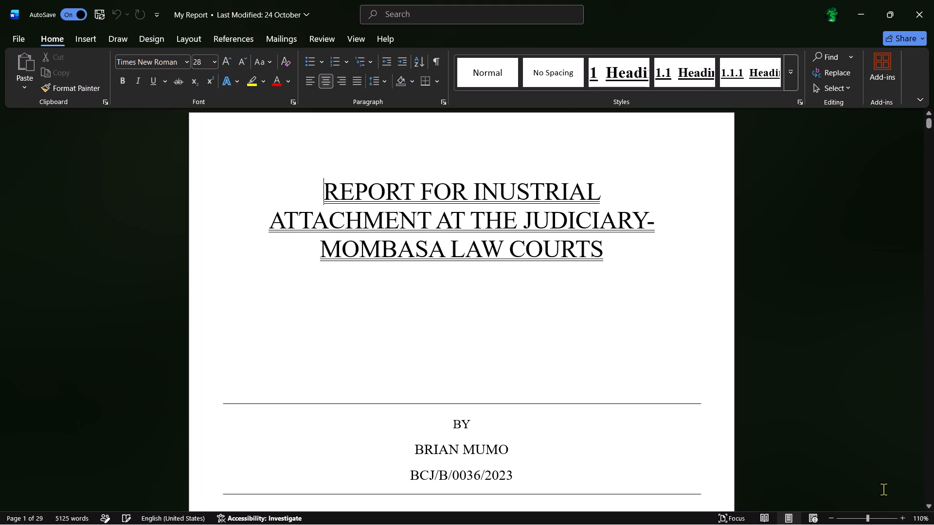
scroll(835, 378, down, 3)
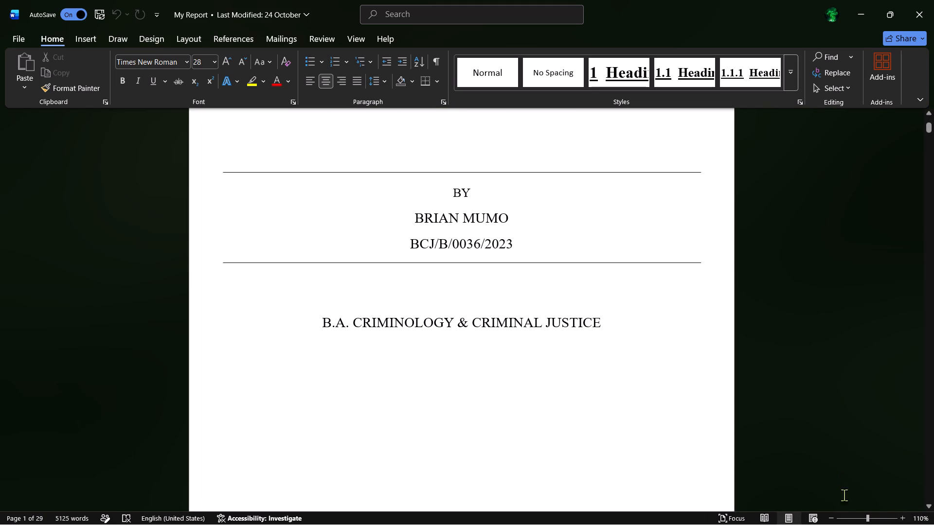
click(828, 516)
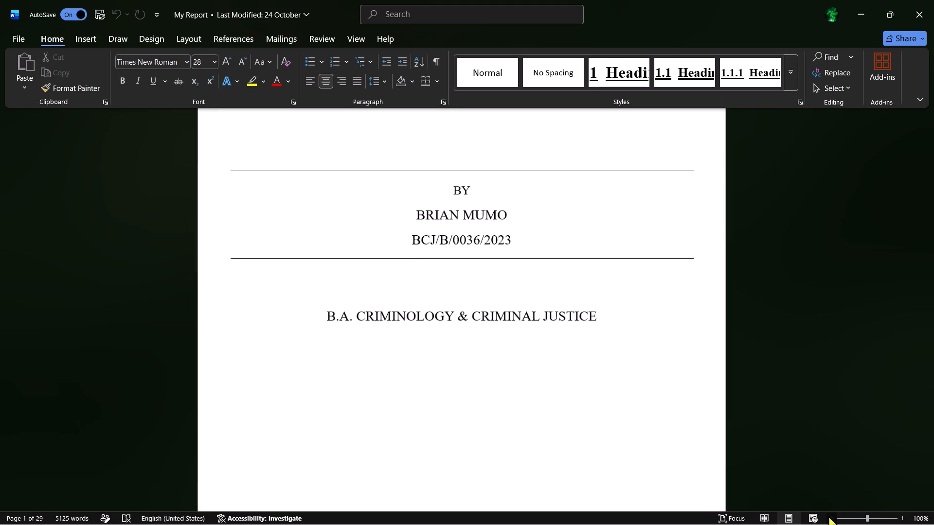
triple_click(828, 516)
click(828, 516)
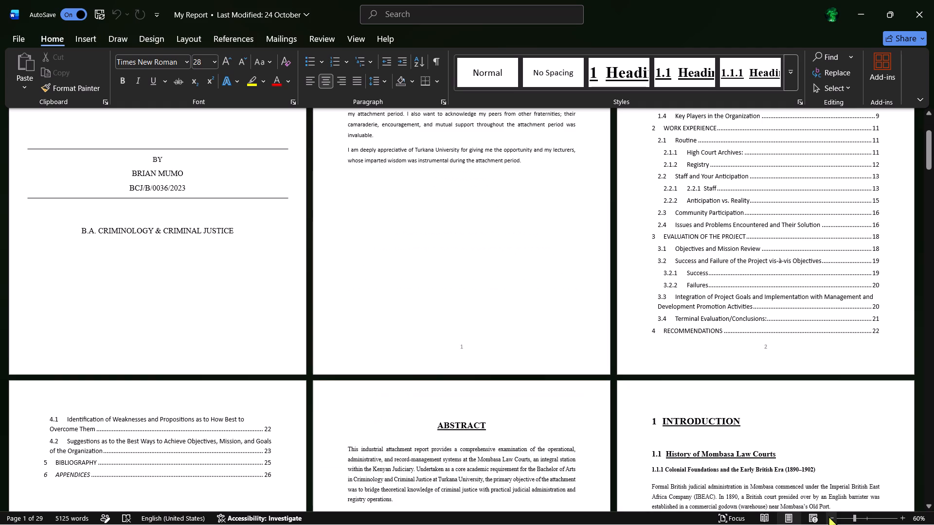
scroll(781, 297, up, 5)
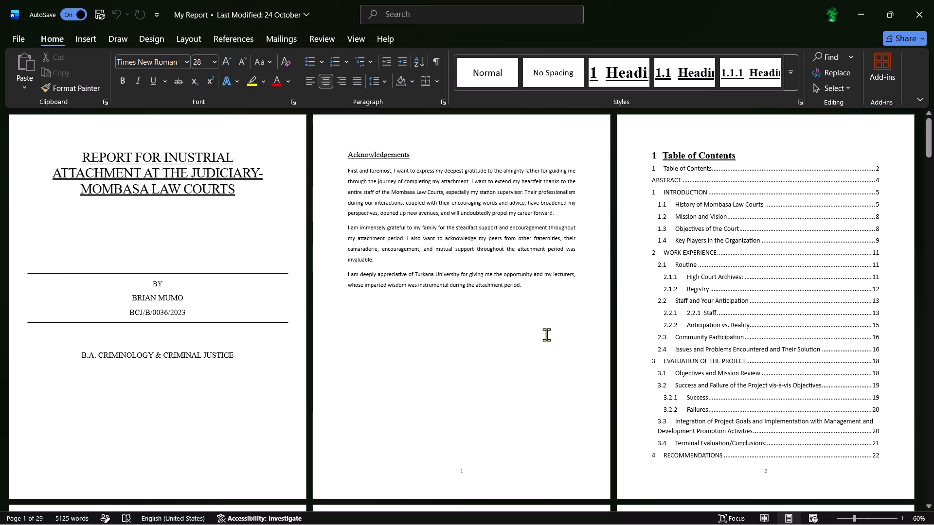
scroll(546, 334, down, 4)
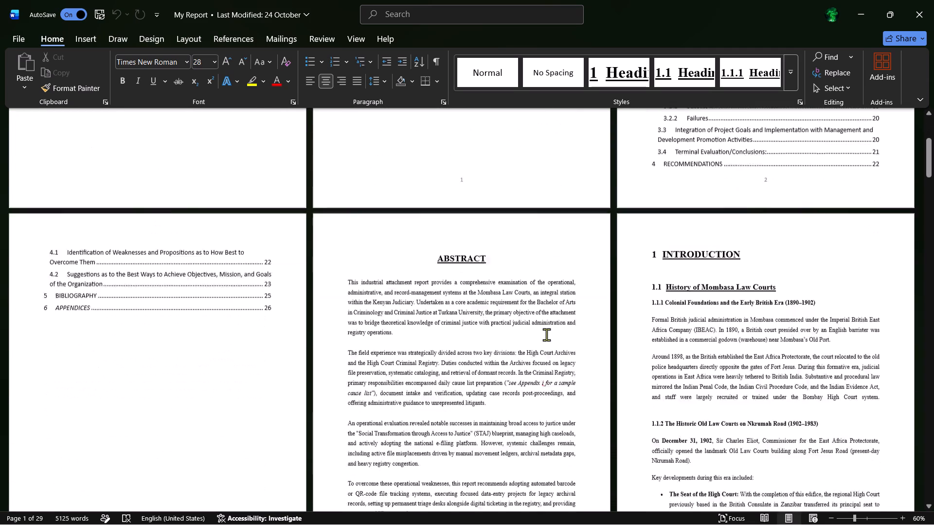
scroll(546, 334, down, 6)
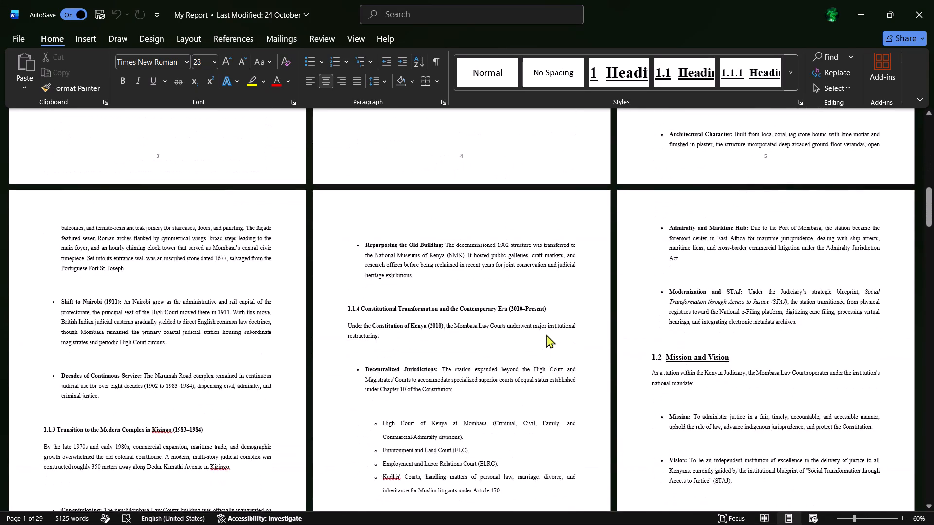
scroll(546, 334, down, 2)
scroll(546, 334, up, 1)
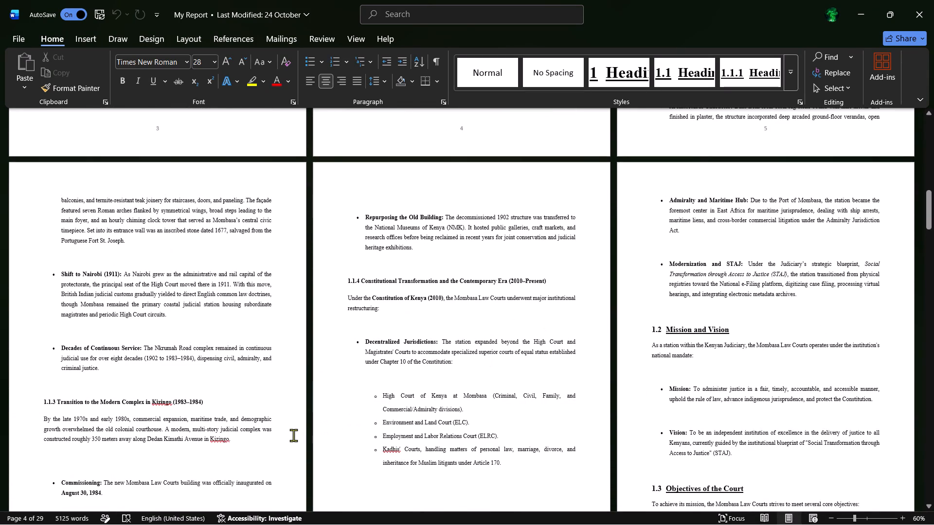
scroll(420, 365, up, 4)
scroll(420, 365, right, 1)
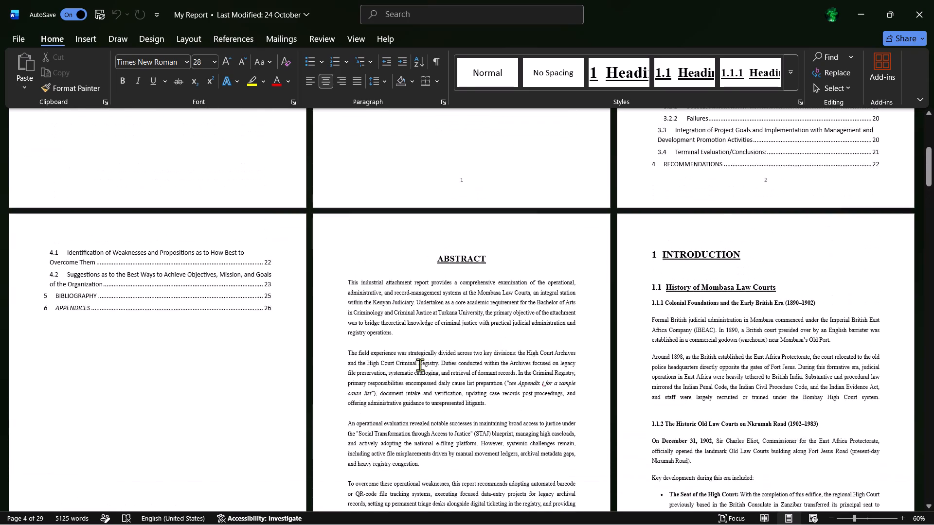
scroll(420, 365, right, 1)
scroll(420, 365, up, 2)
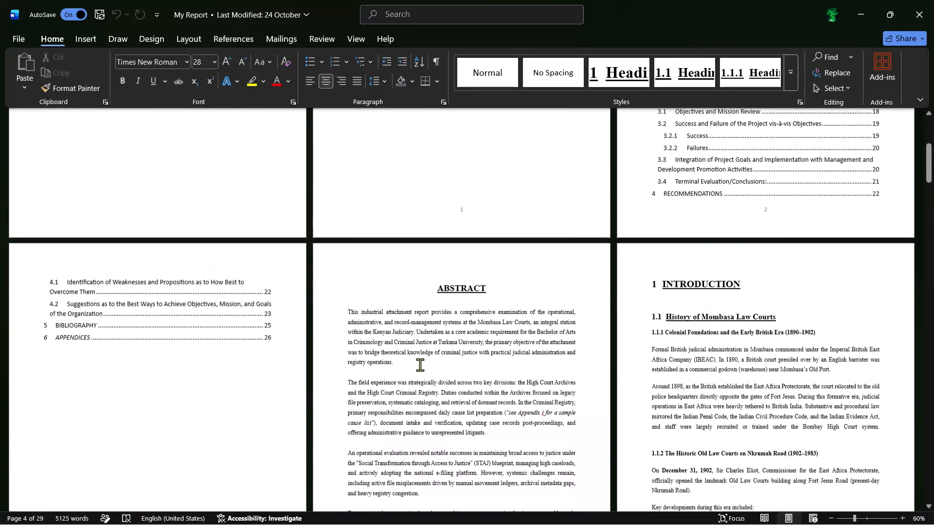
scroll(420, 365, up, 2)
scroll(420, 365, down, 2)
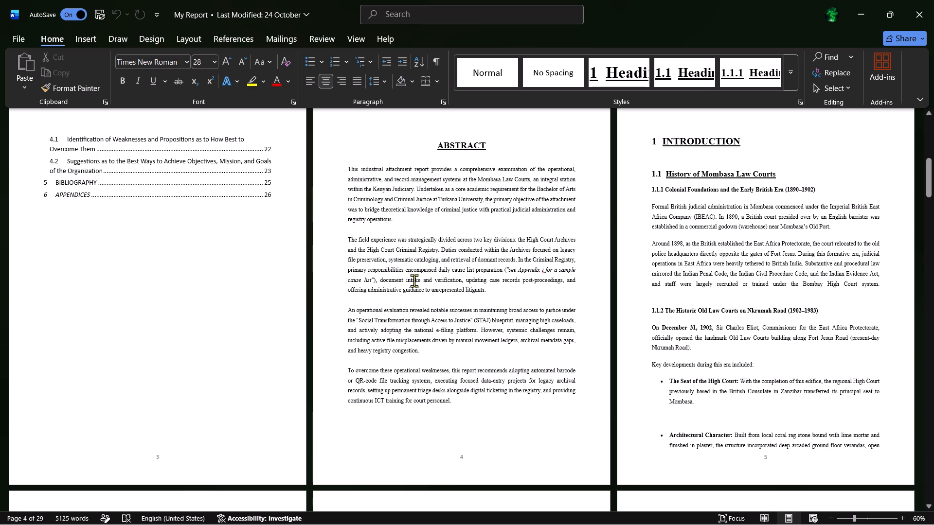
scroll(412, 295, down, 1)
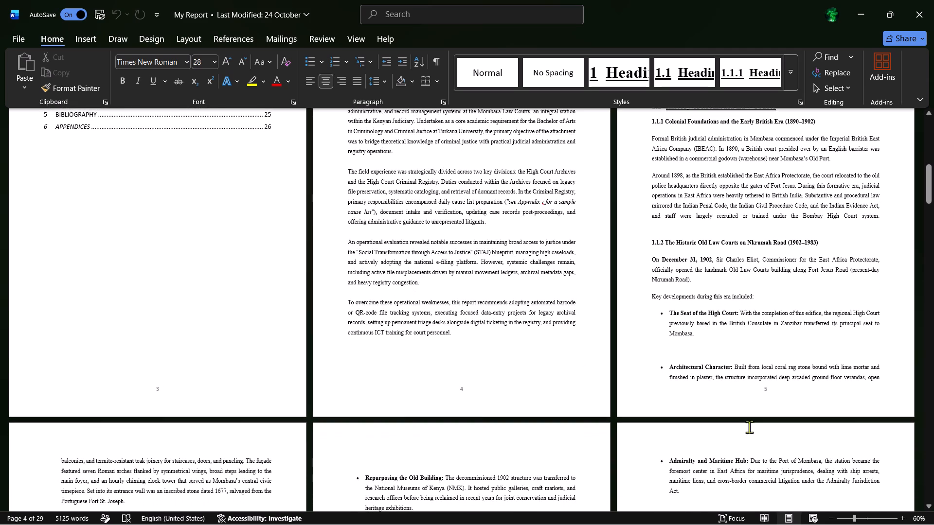
Read the Abstract and section 1.1, History of Mombasa Law Courts, with two pages side by side.
click(904, 520)
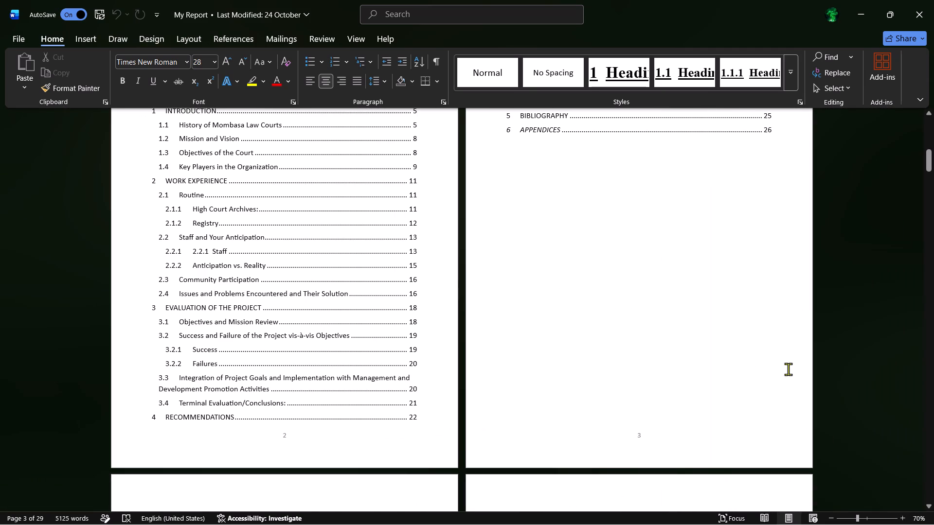
scroll(785, 335, down, 5)
scroll(785, 335, up, 1)
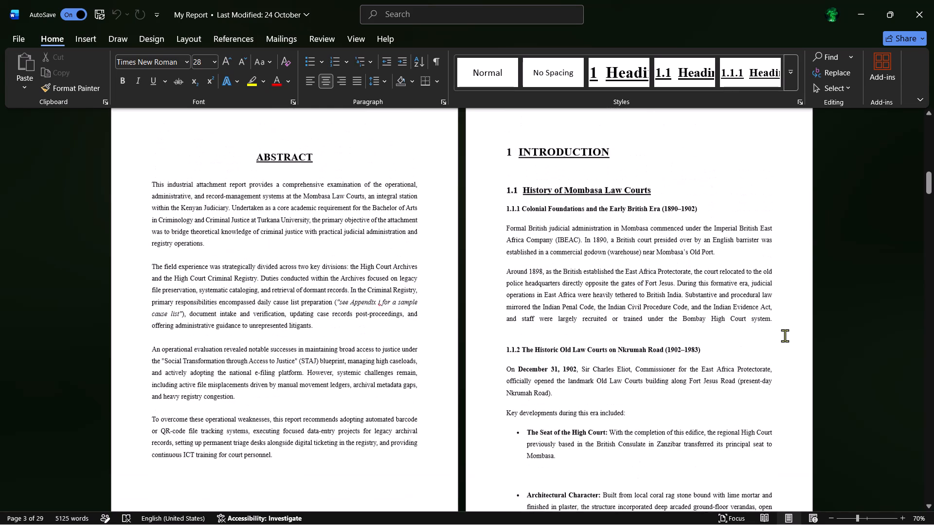
scroll(785, 335, up, 1)
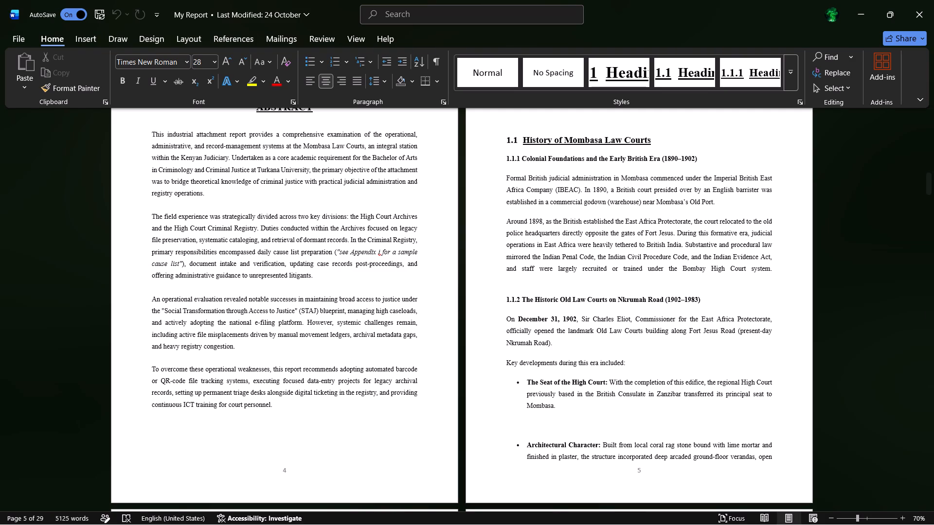
scroll(134, 255, down, 1)
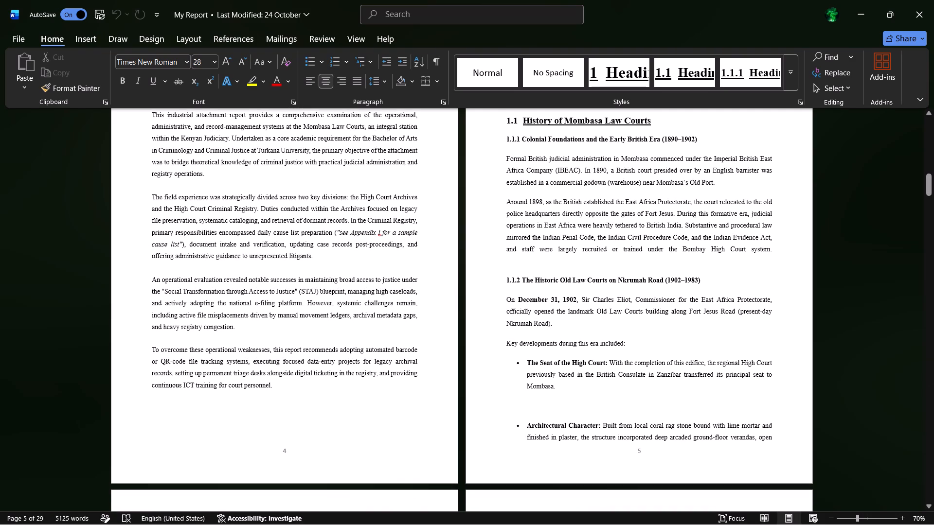
scroll(134, 255, down, 1)
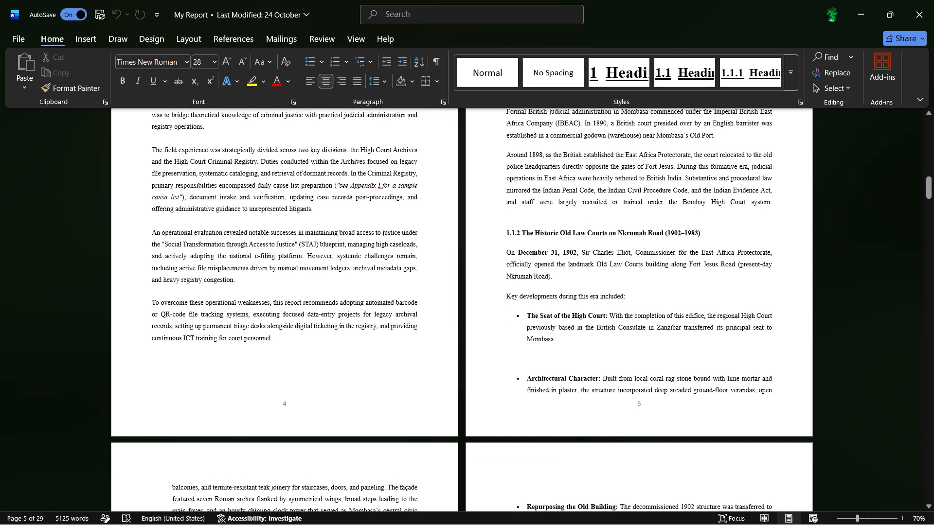
scroll(134, 255, down, 1)
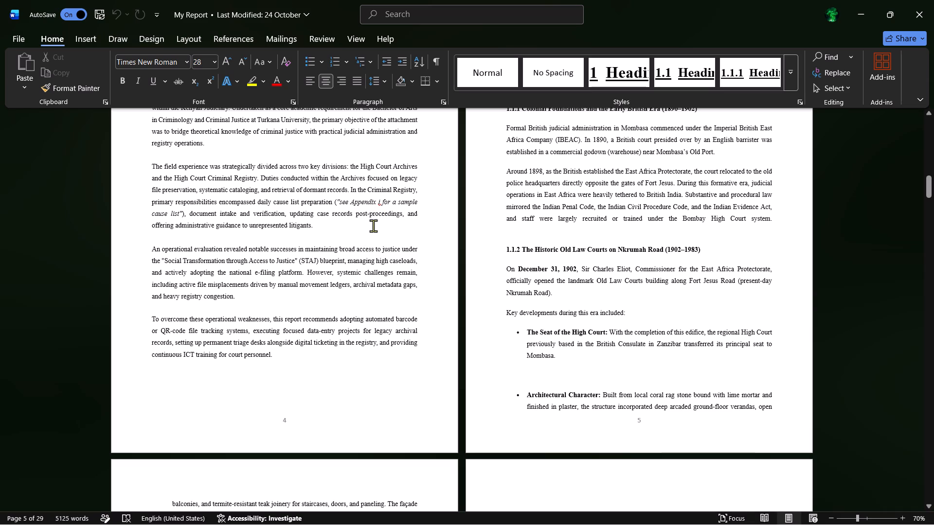
scroll(379, 219, up, 1)
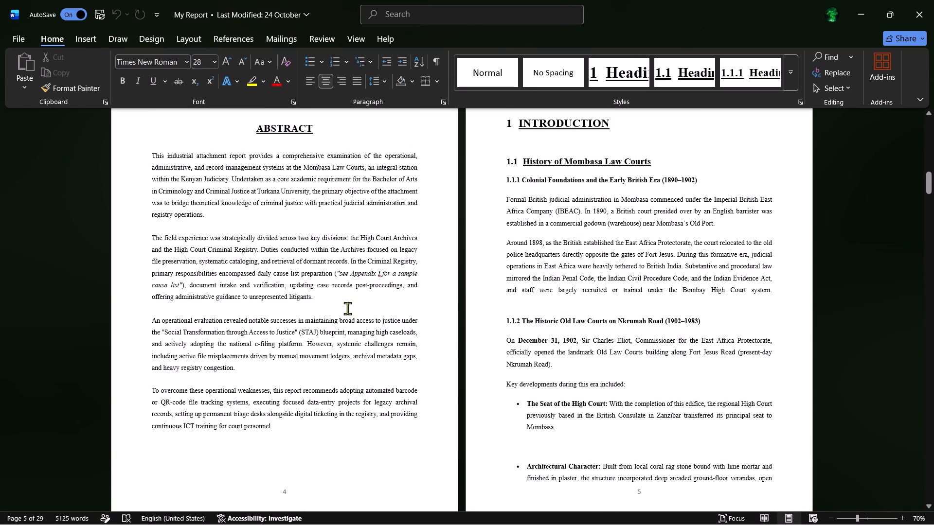
scroll(394, 320, down, 3)
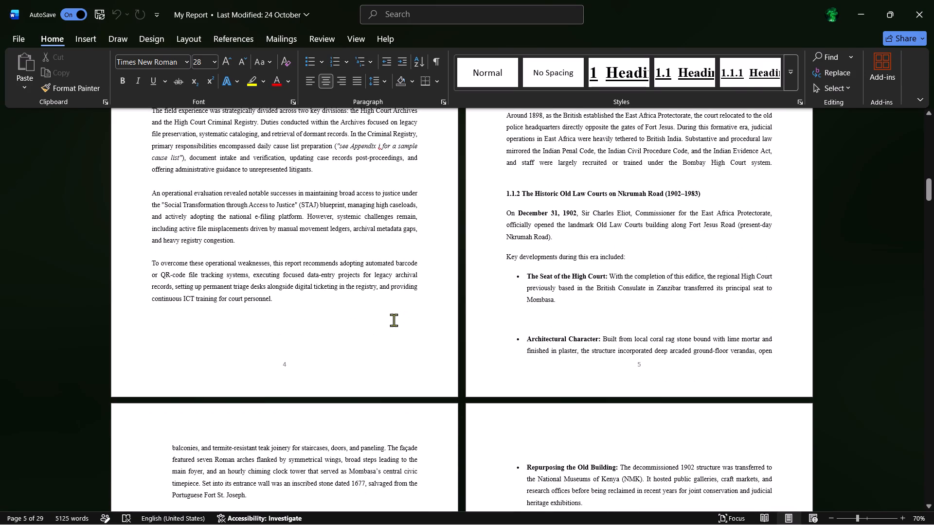
scroll(394, 320, down, 4)
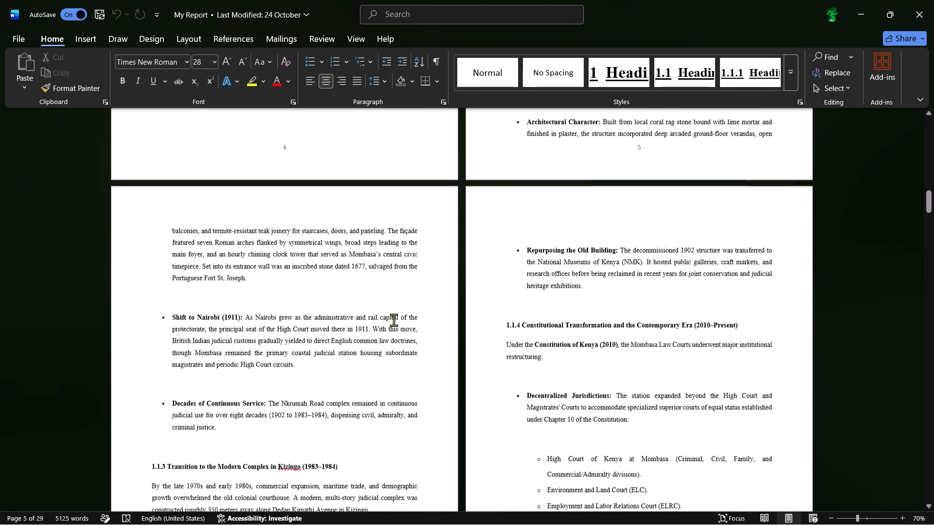
Skim the report from the court history through the work experience and project evaluation chapters to chapter 4, Recommendations.
scroll(394, 320, down, 12)
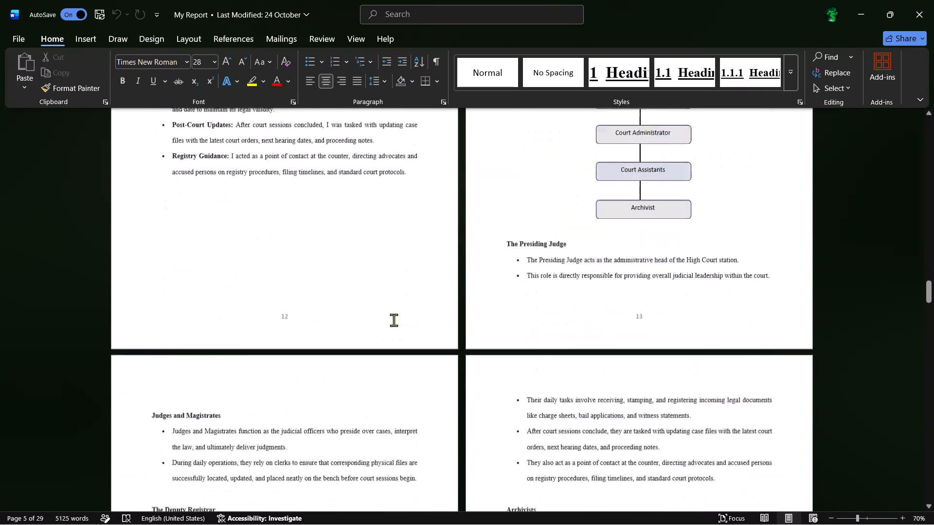
scroll(394, 320, up, 5)
scroll(394, 320, down, 6)
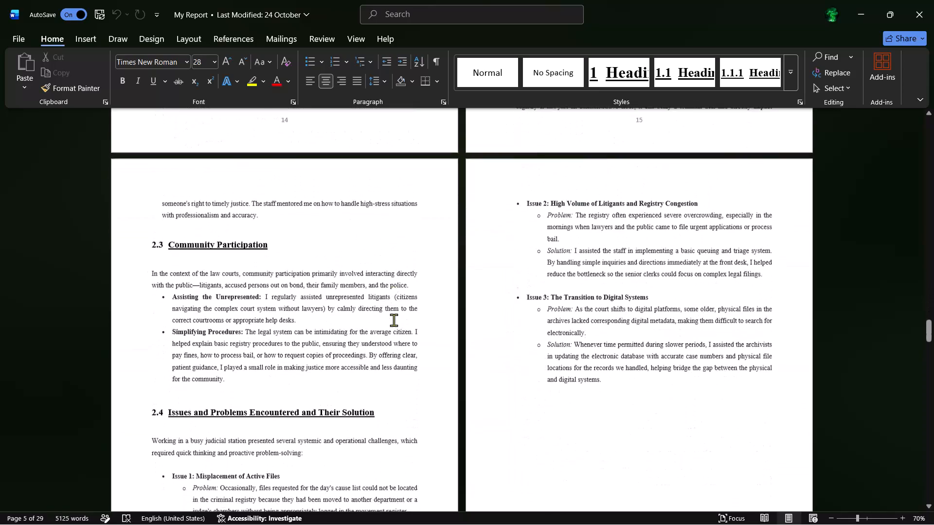
scroll(394, 320, down, 3)
scroll(394, 320, up, 1)
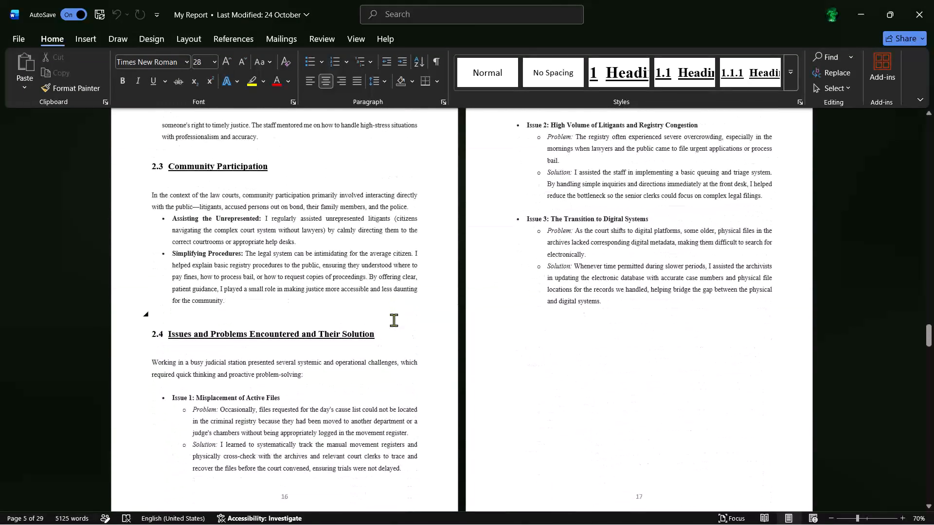
scroll(394, 320, down, 12)
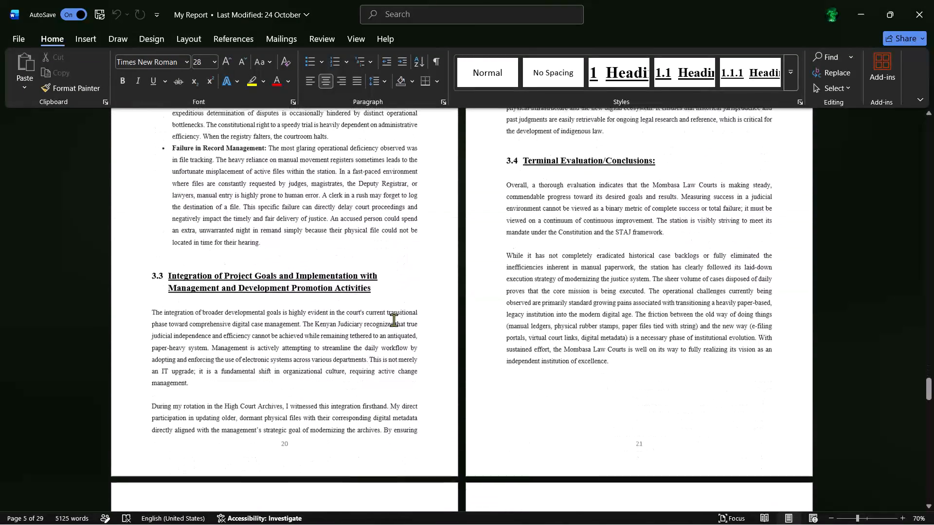
scroll(394, 320, down, 6)
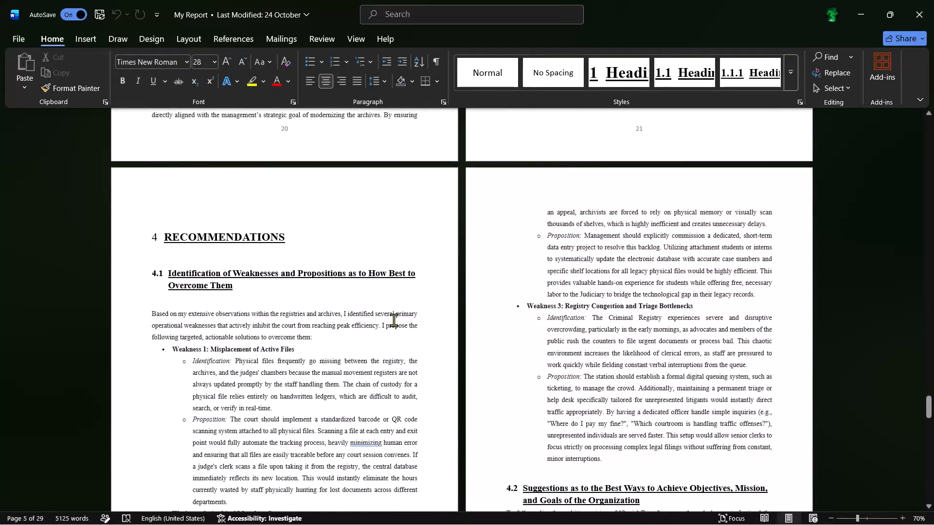
scroll(394, 320, down, 3)
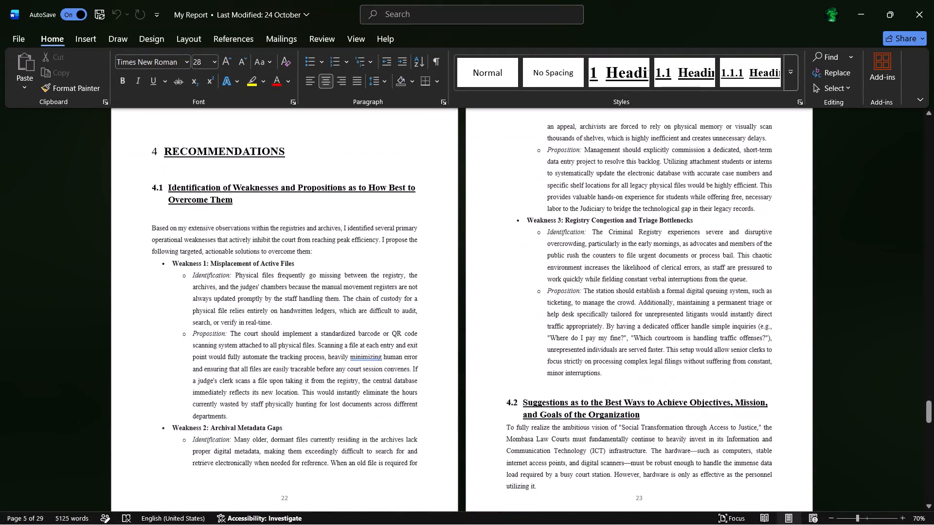
Check the proofing suggestion for the flagged word "minimizing" under Weakness 1 in section 4.1 and dismiss it without applying it.
right_click(371, 358)
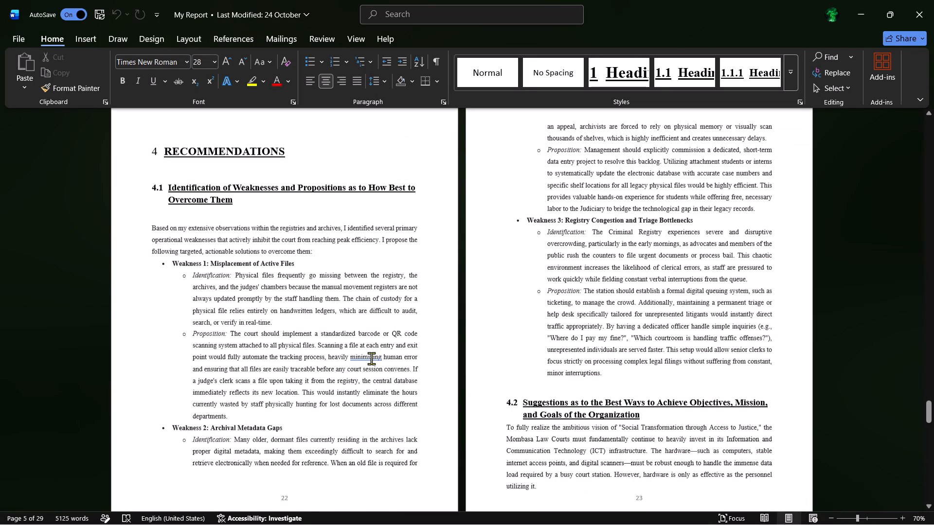
click(365, 359)
right_click(365, 359)
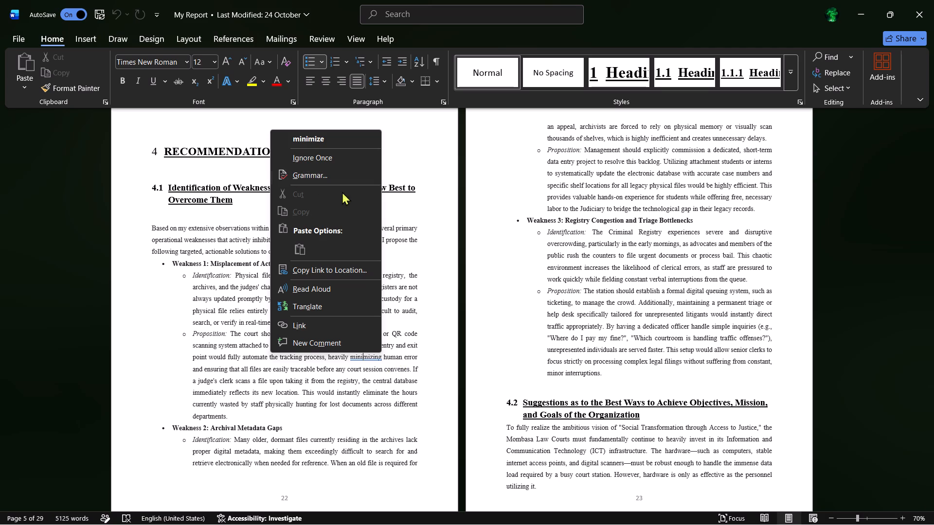
click(406, 366)
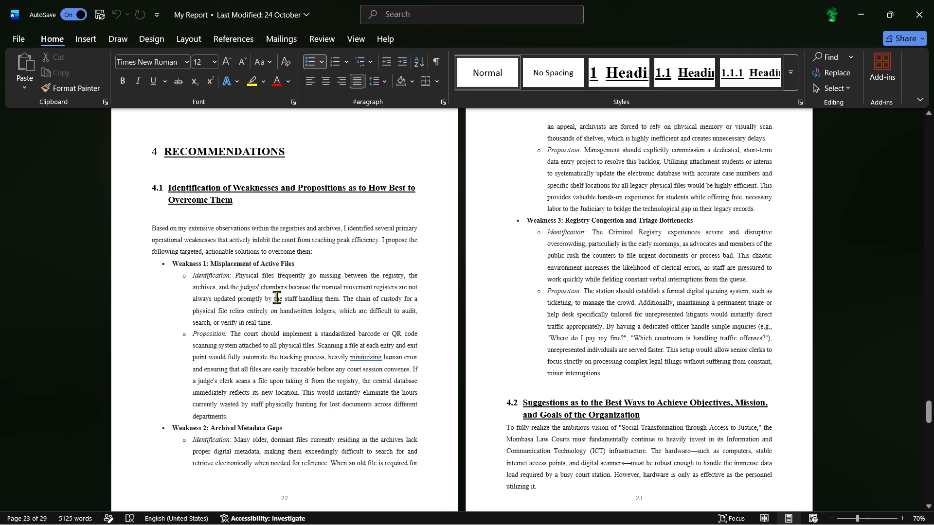
Read through the rest of chapter 4, from the weaknesses and section 4.2 suggestions to the Bibliography.
scroll(291, 357, down, 1)
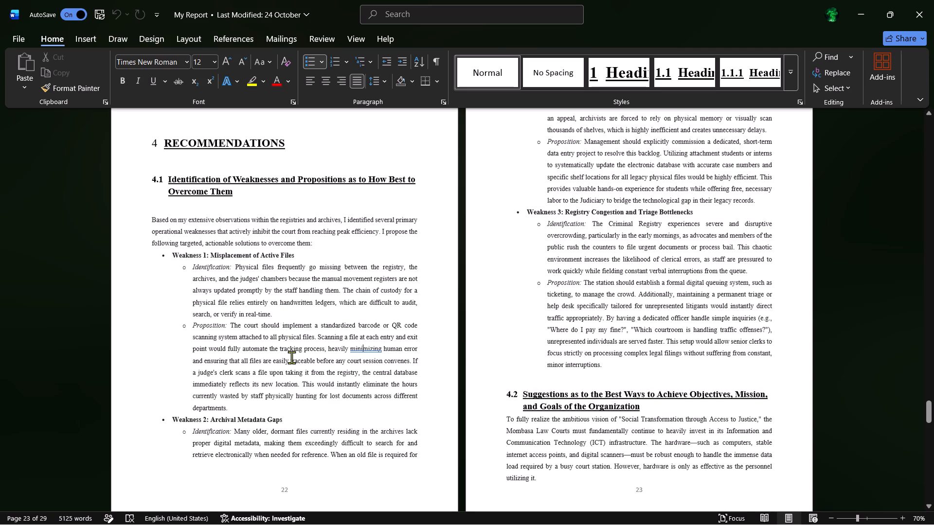
scroll(291, 357, down, 8)
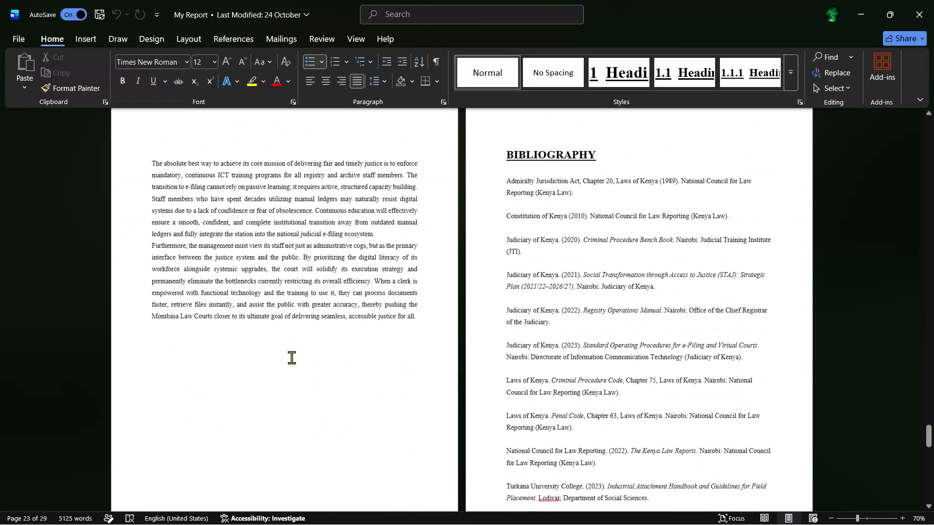
scroll(291, 357, down, 1)
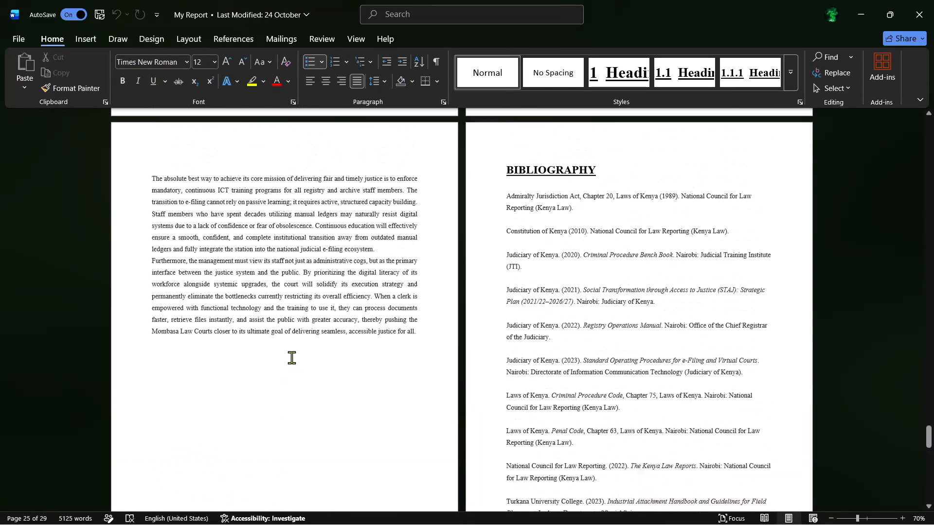
scroll(291, 357, down, 2)
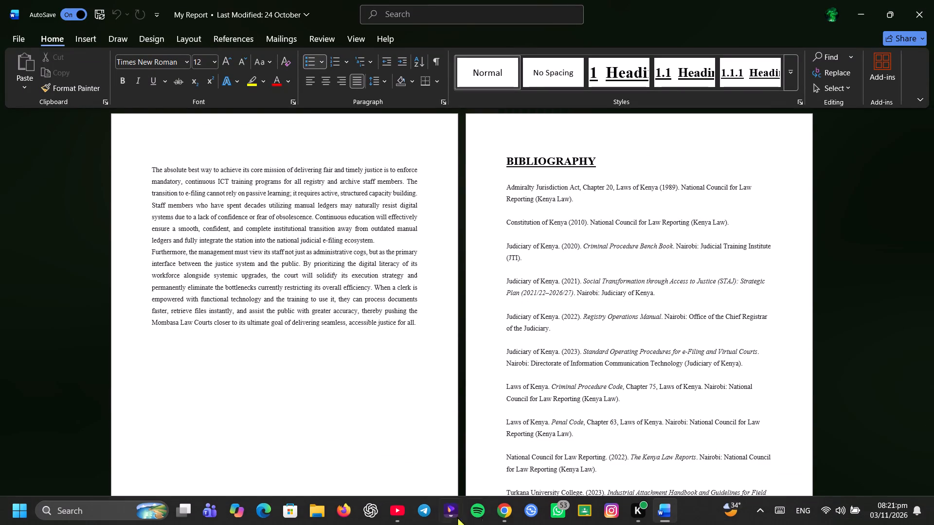
Switch to YouTube and skip from Busy Signal - Stay So to the next video in the mix.
click(401, 508)
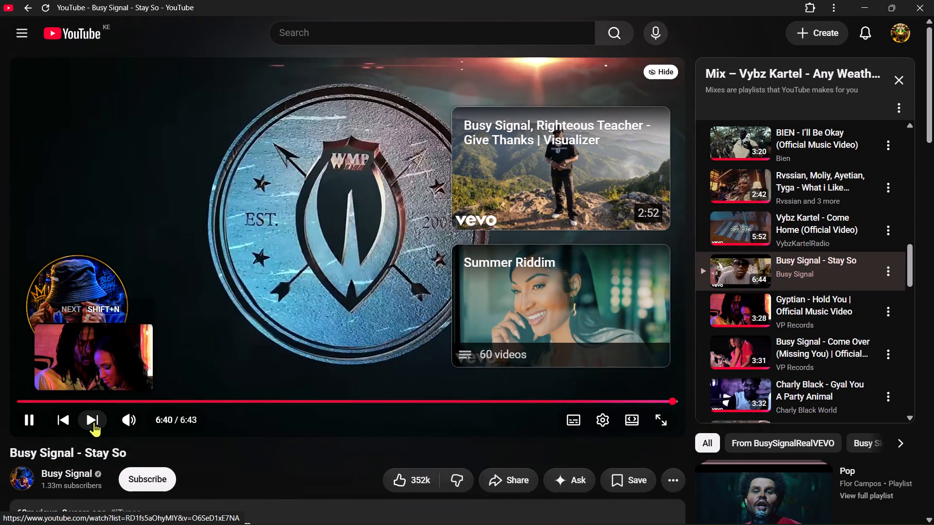
click(94, 422)
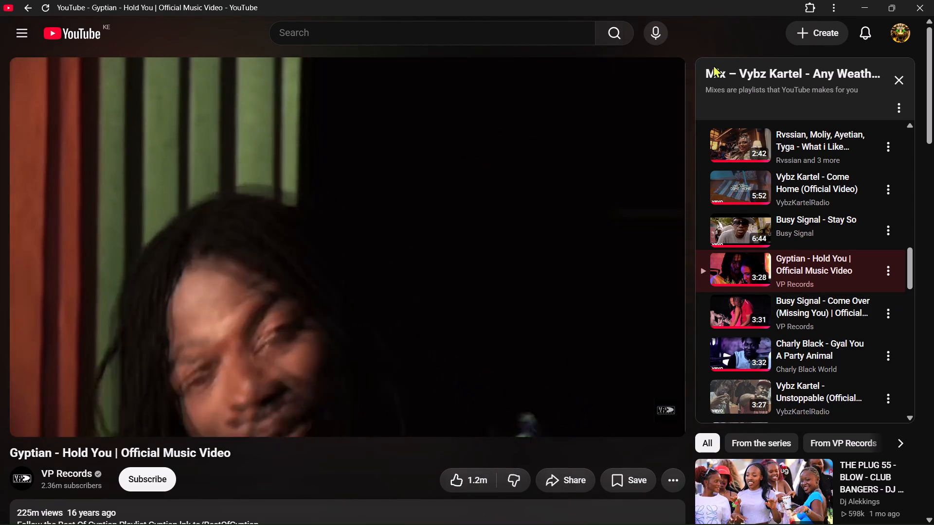
Like the Gyptian - Hold You official music video.
scroll(659, 177, down, 1)
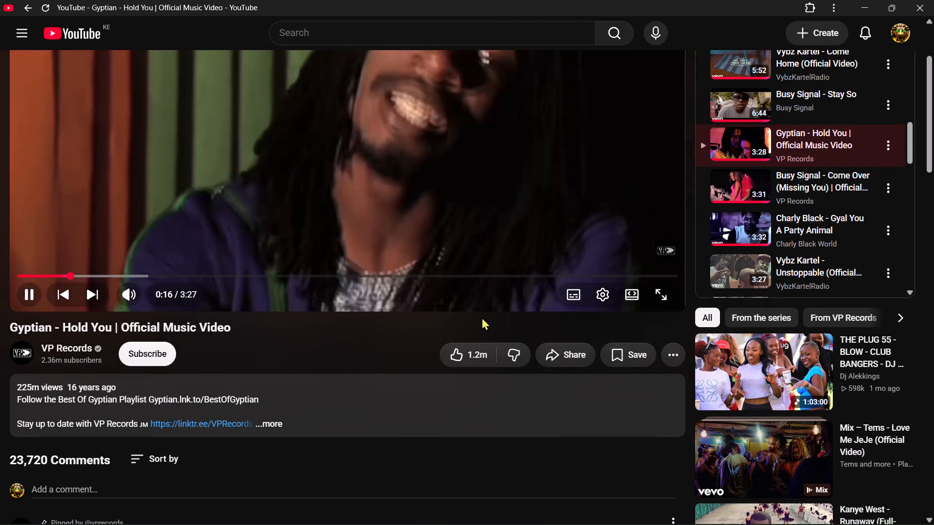
click(453, 355)
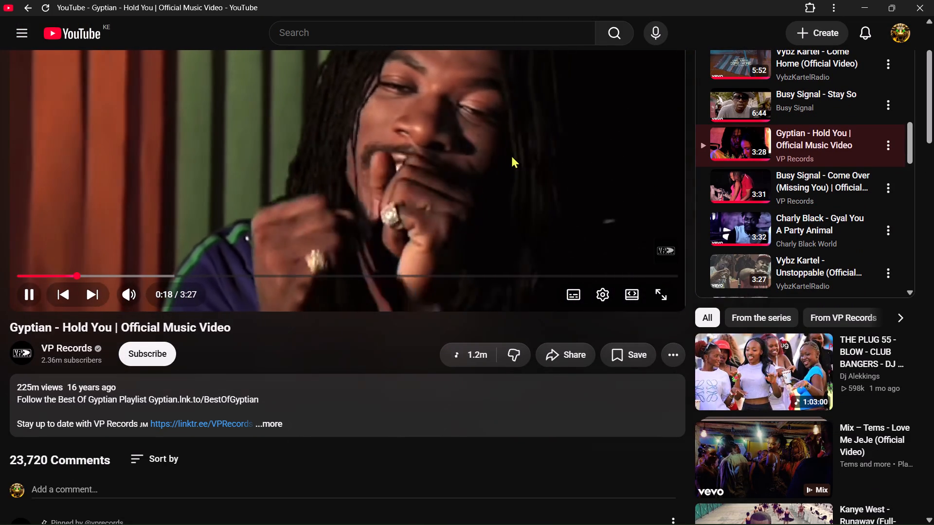
Turn on captions for the Gyptian - Hold You video.
scroll(514, 152, up, 2)
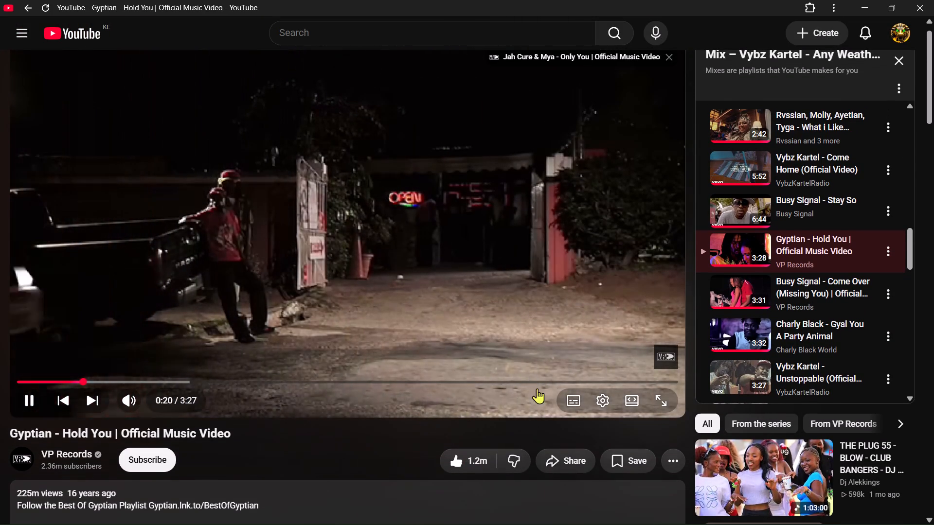
click(567, 392)
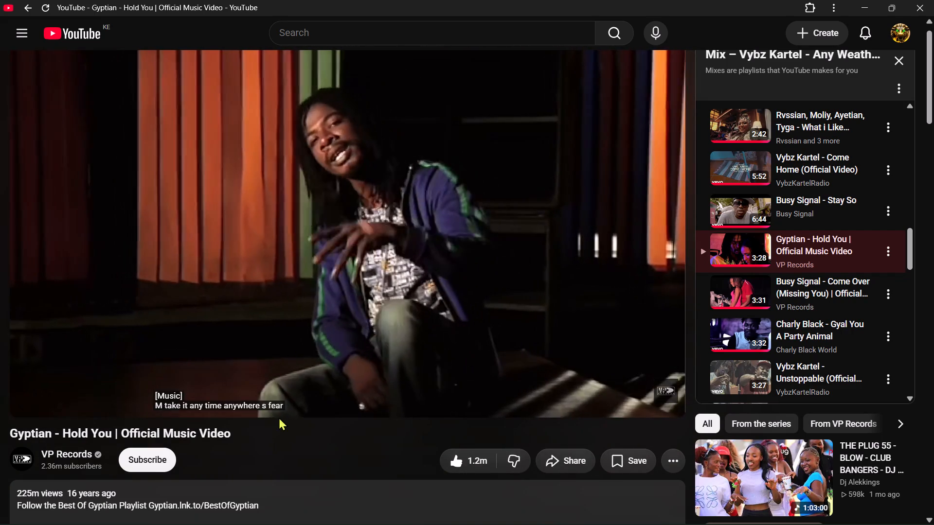
Browse the viewer comments under the Gyptian - Hold You video and return to the player.
scroll(305, 462, down, 1)
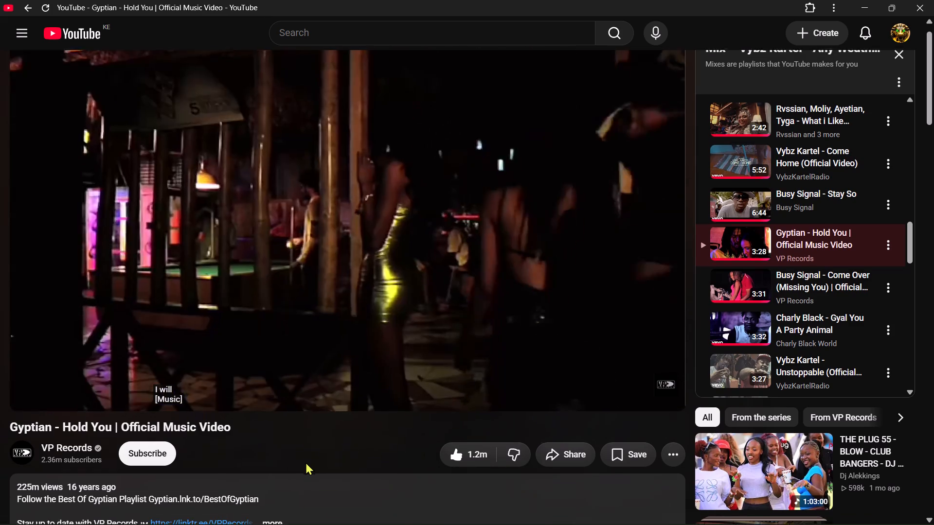
scroll(305, 462, down, 3)
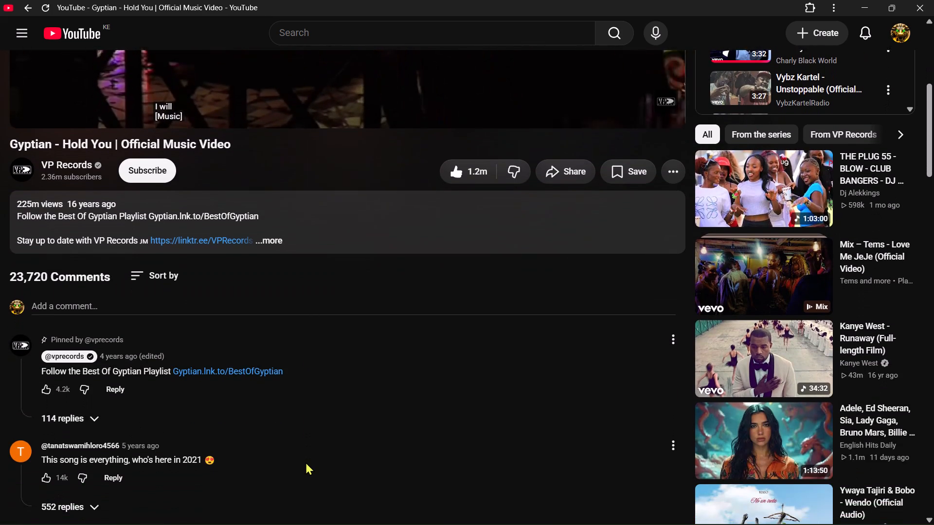
scroll(305, 462, down, 2)
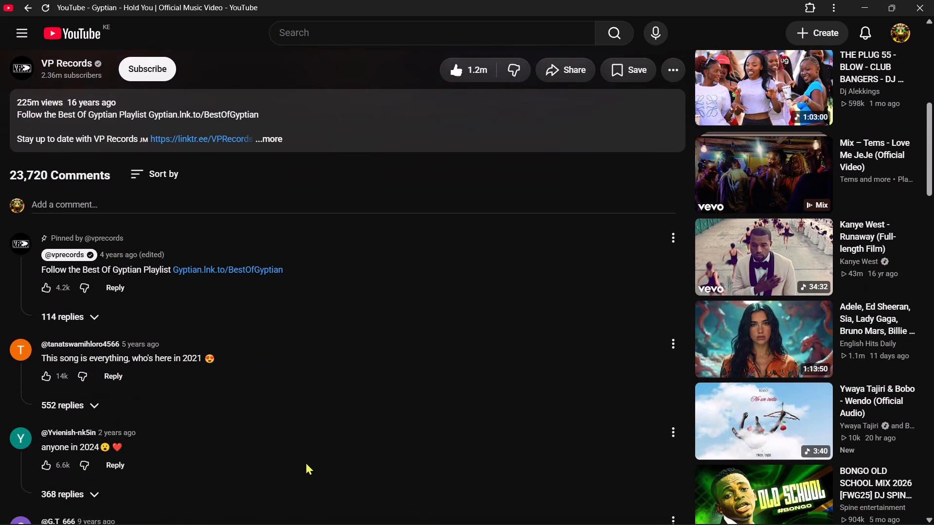
scroll(305, 462, down, 2)
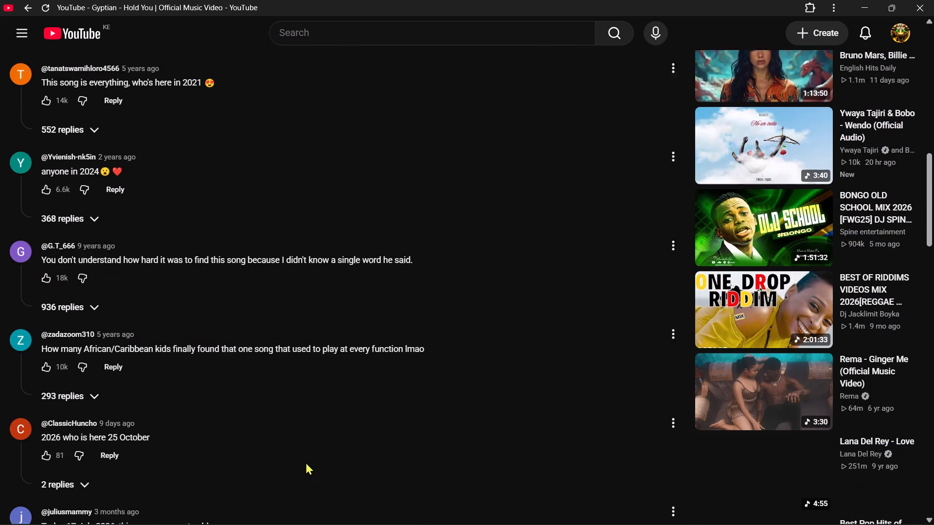
scroll(305, 462, down, 3)
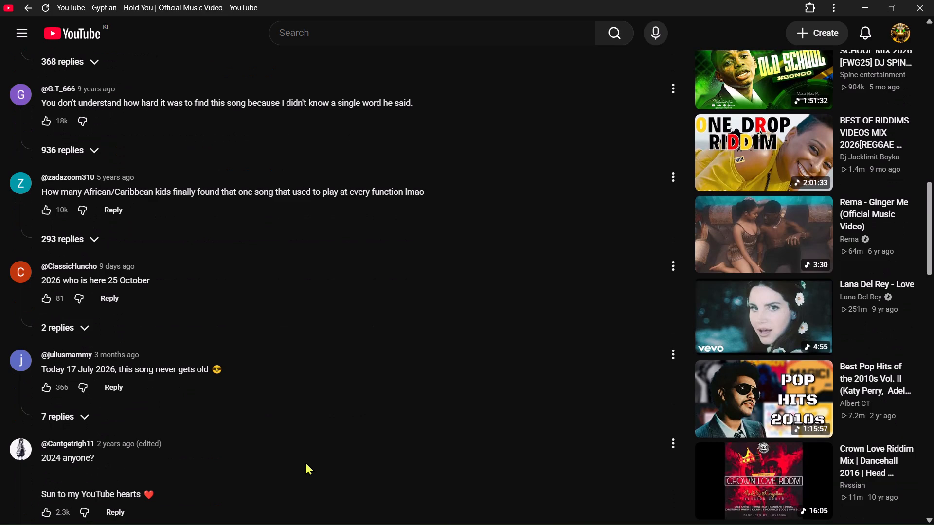
scroll(305, 462, down, 5)
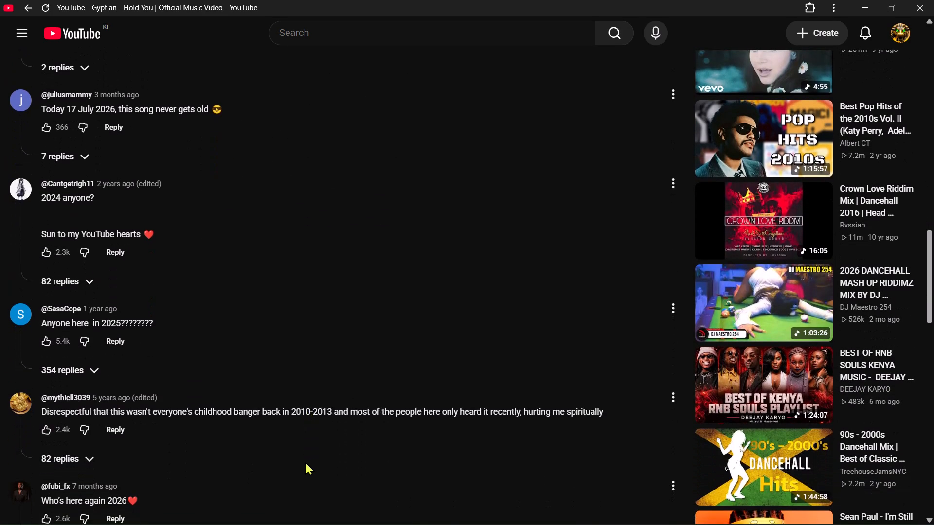
scroll(305, 462, down, 2)
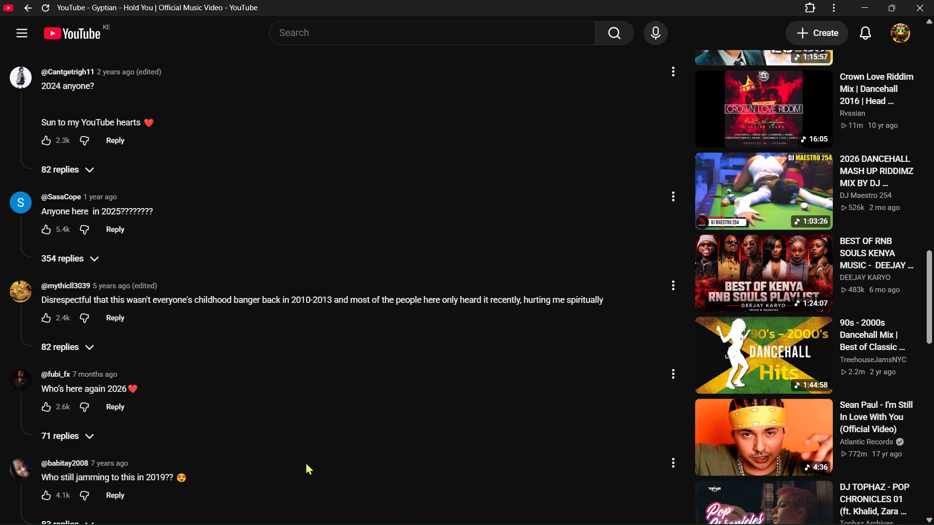
scroll(305, 462, down, 2)
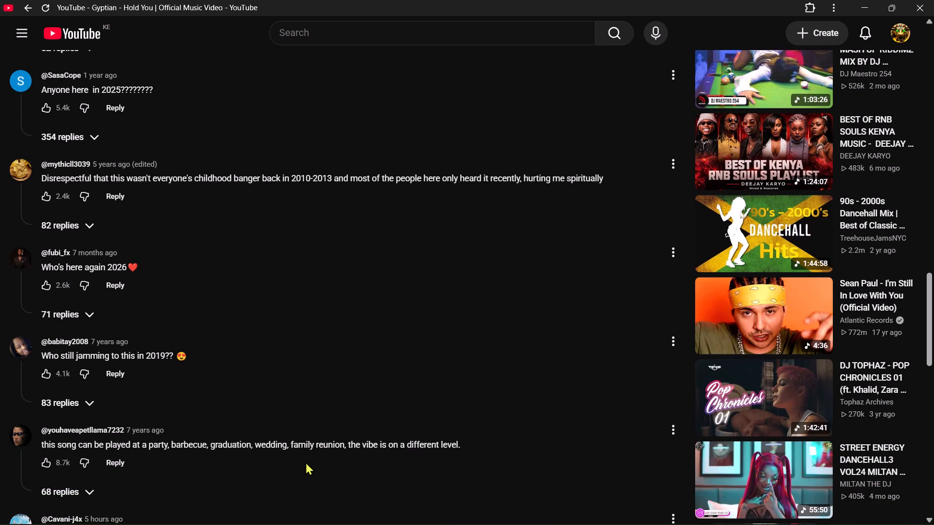
scroll(305, 462, down, 3)
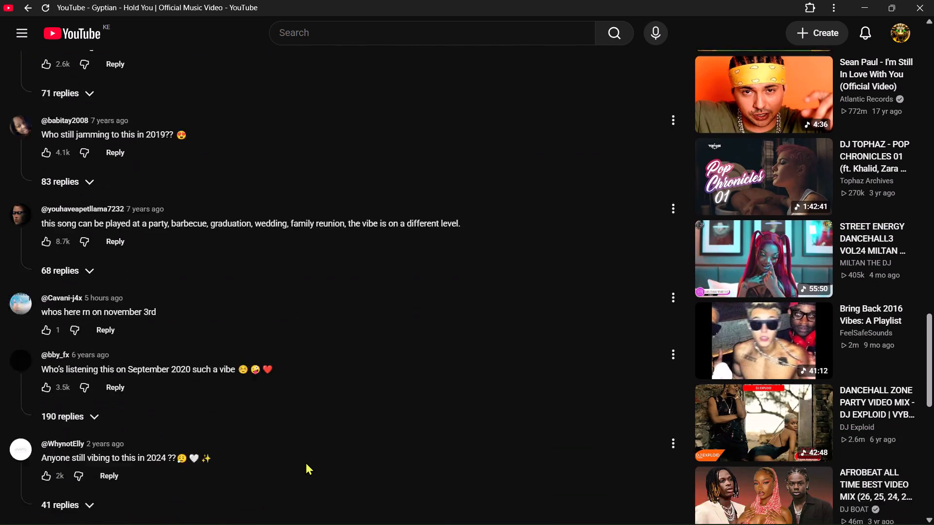
scroll(305, 462, down, 1)
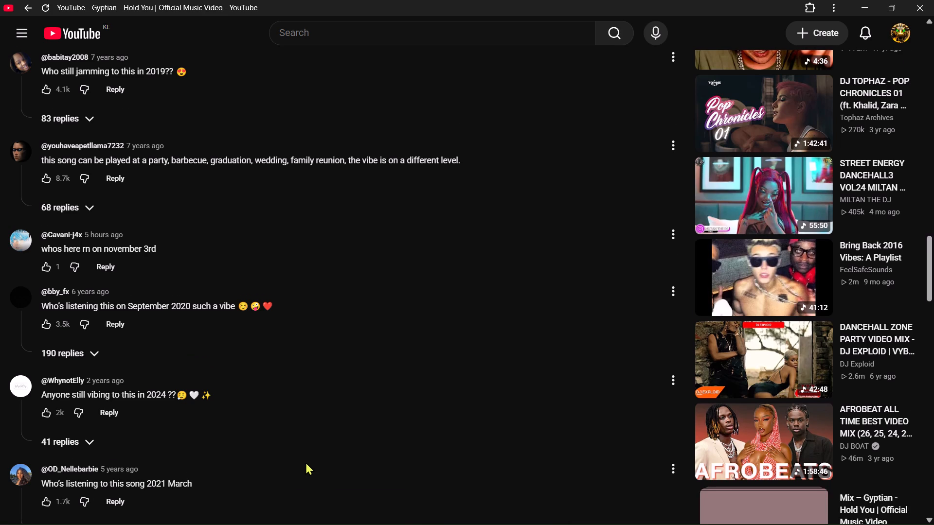
scroll(305, 462, down, 2)
scroll(305, 462, up, 4)
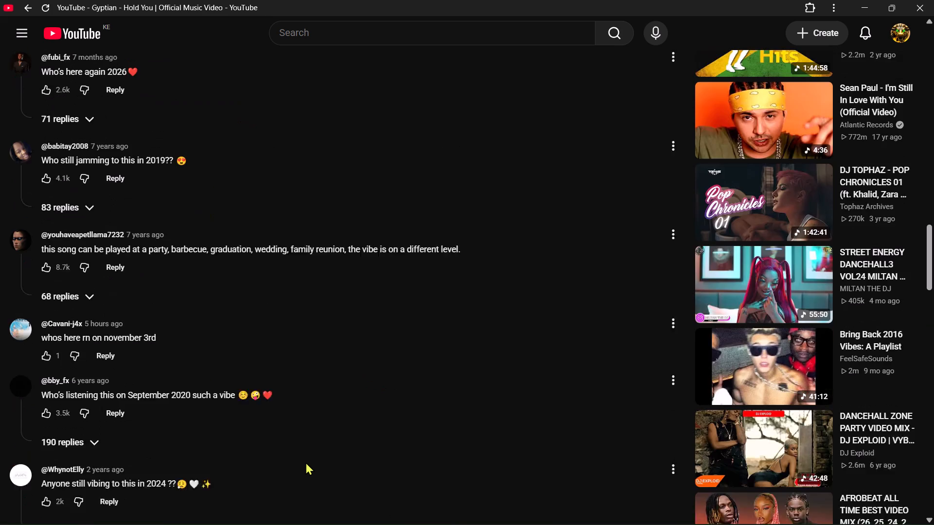
scroll(305, 462, up, 16)
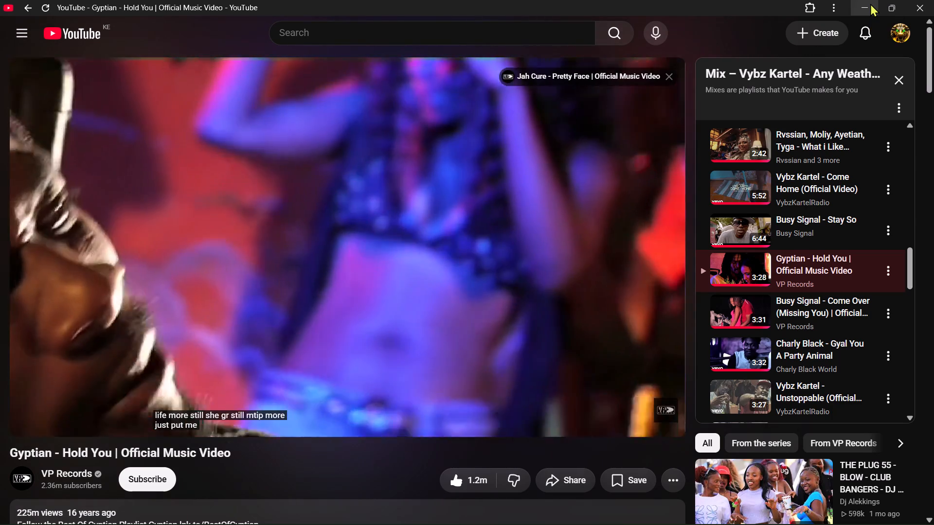
Switch back to My Report in Word and look over the appendices, from the sample High Court cause lists to the organogram heading.
click(870, 3)
scroll(578, 322, down, 6)
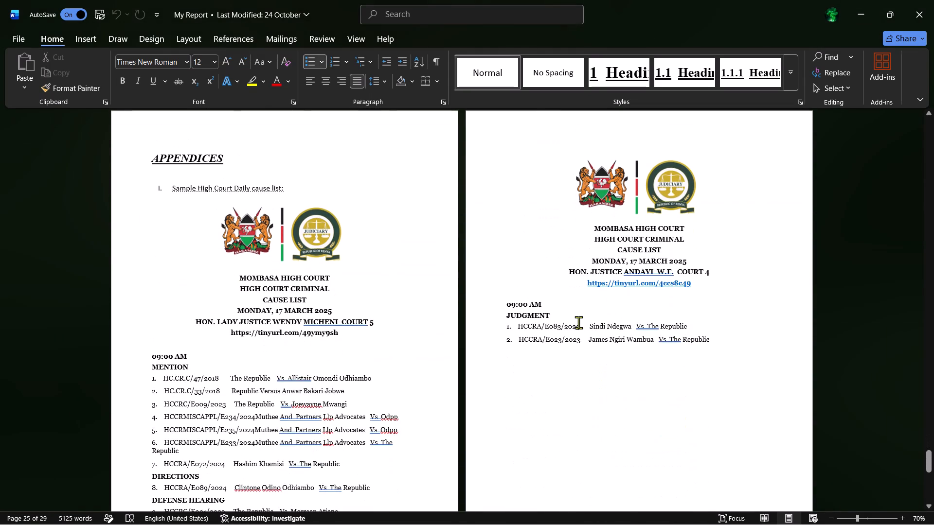
scroll(578, 322, down, 1)
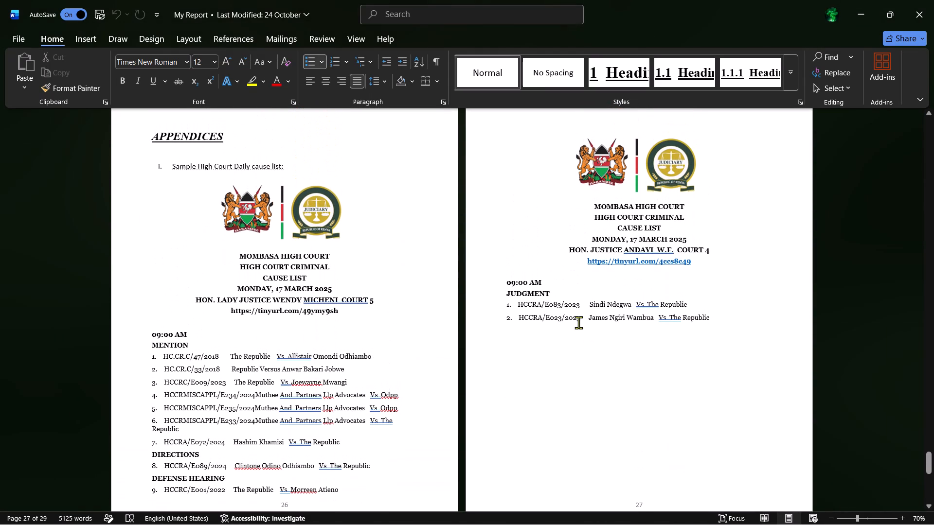
scroll(578, 322, down, 1)
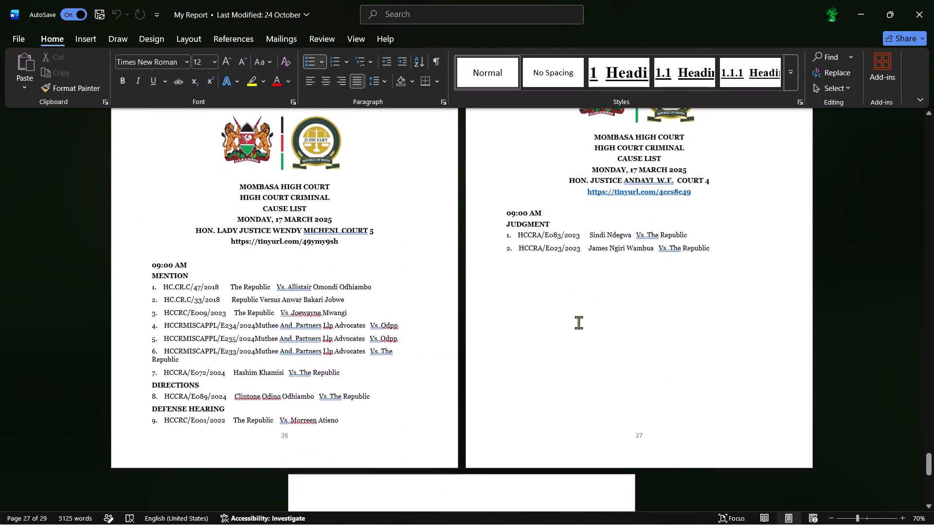
scroll(578, 322, down, 1)
scroll(578, 322, right, 1)
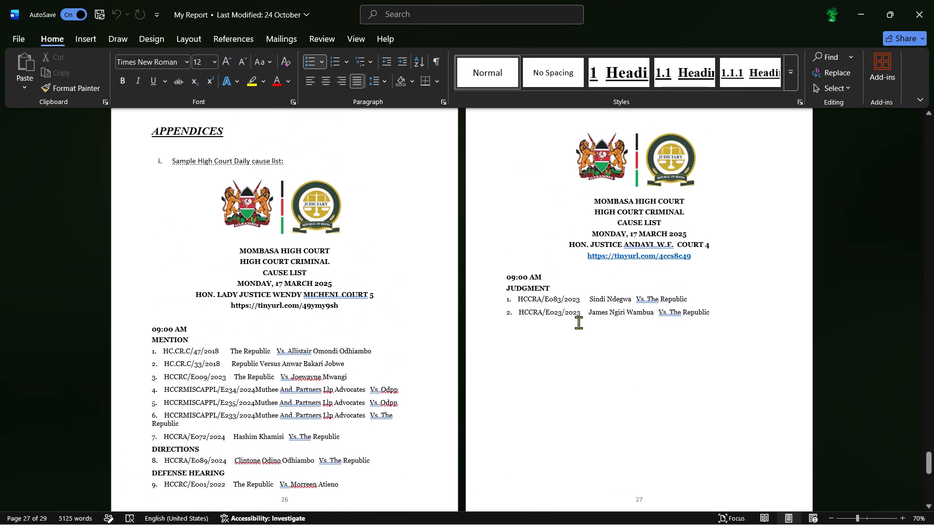
scroll(578, 322, right, 1)
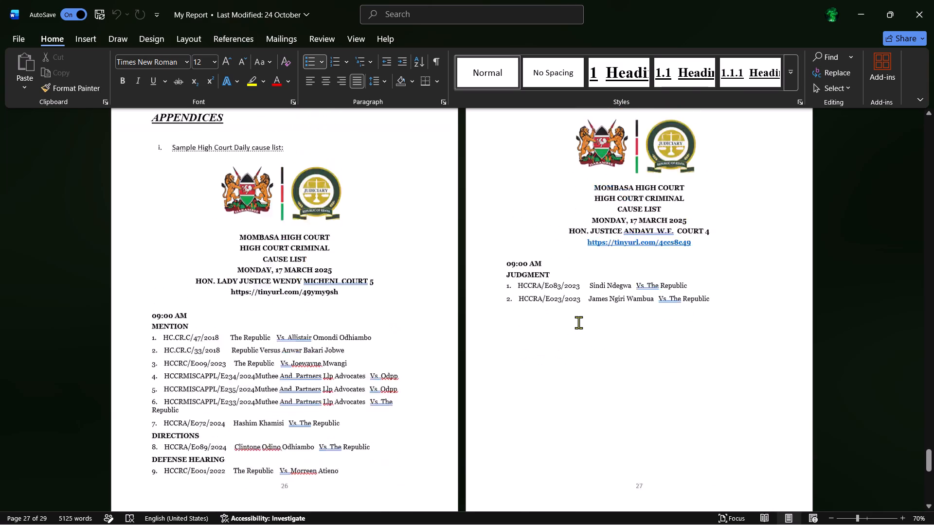
scroll(578, 322, right, 1)
scroll(578, 322, down, 1)
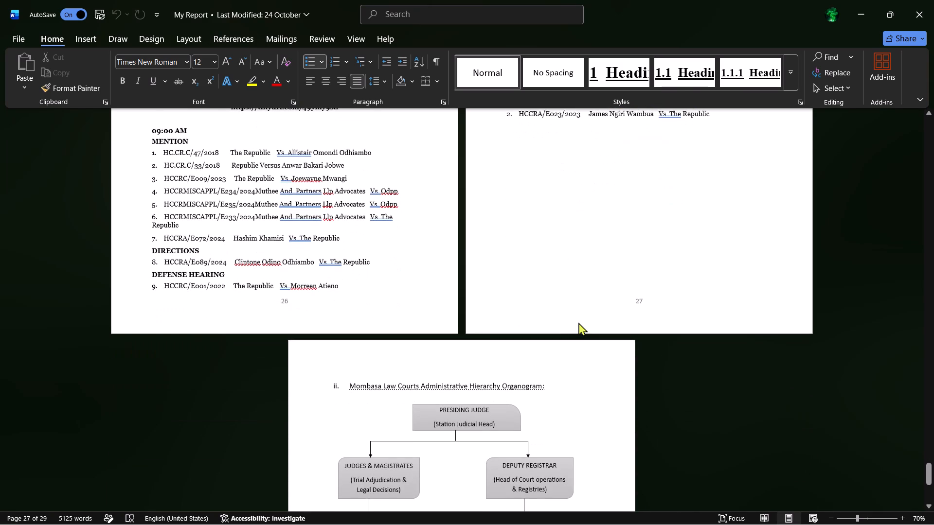
scroll(578, 322, down, 1)
scroll(578, 322, up, 2)
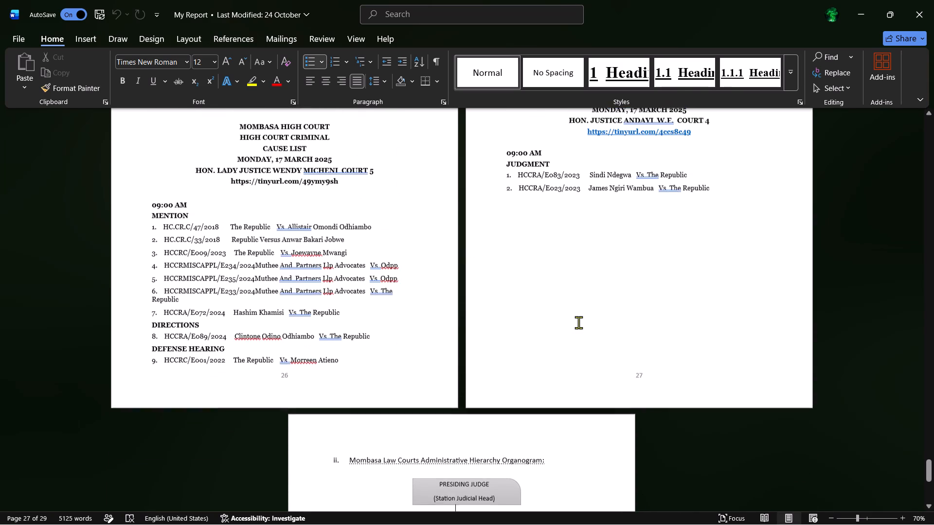
scroll(578, 322, up, 4)
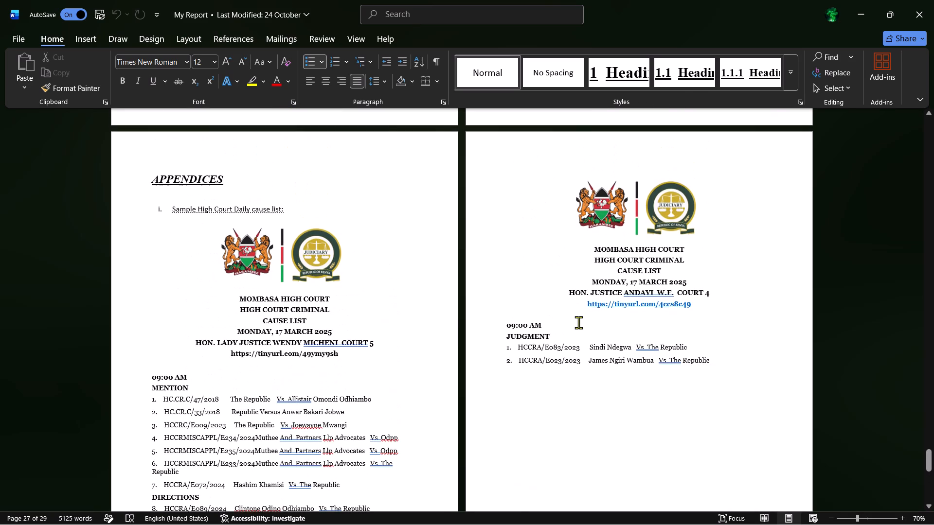
scroll(578, 322, up, 1)
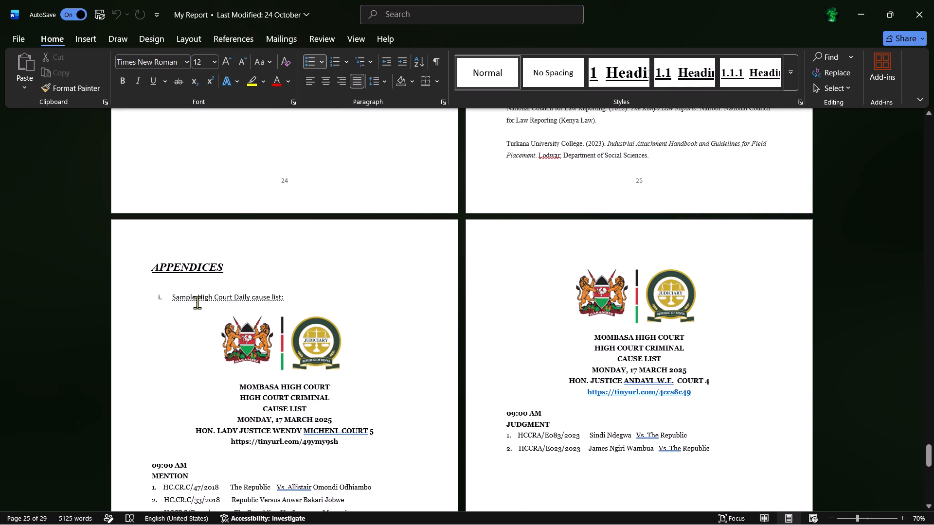
Check the list numbering of the Sample High Court Daily cause list and organogram headings in the appendices.
click(193, 302)
key(Left)
key(Left)
key(Left)
key(Left)
key(Left)
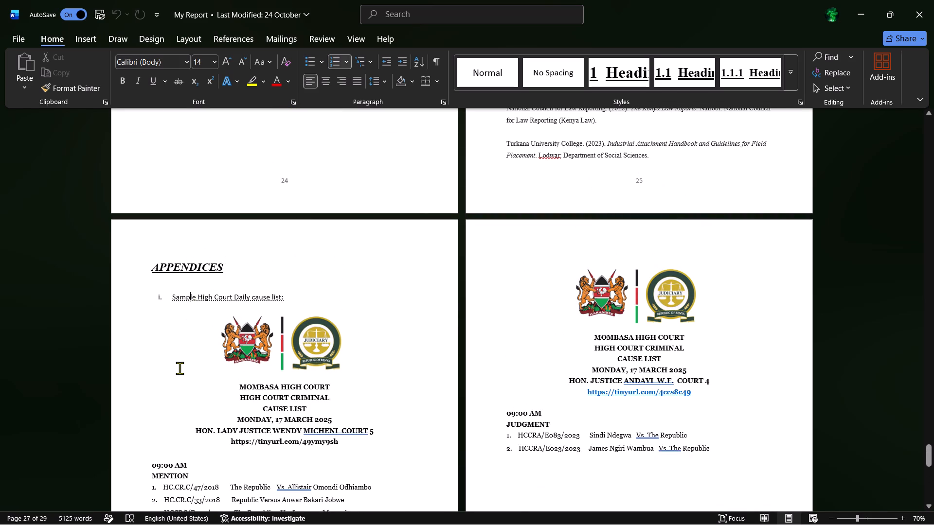
key(Left)
key(Left)
key(Right)
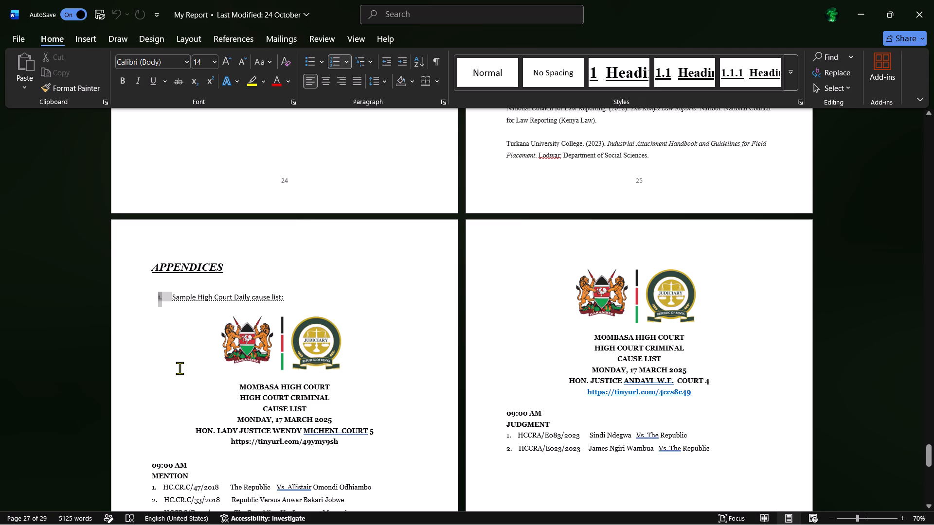
scroll(180, 368, down, 4)
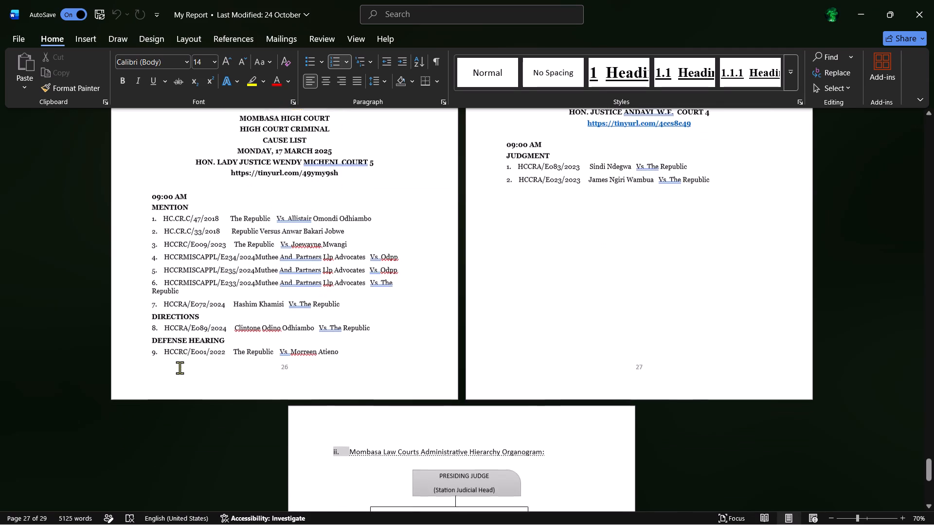
scroll(174, 395, up, 3)
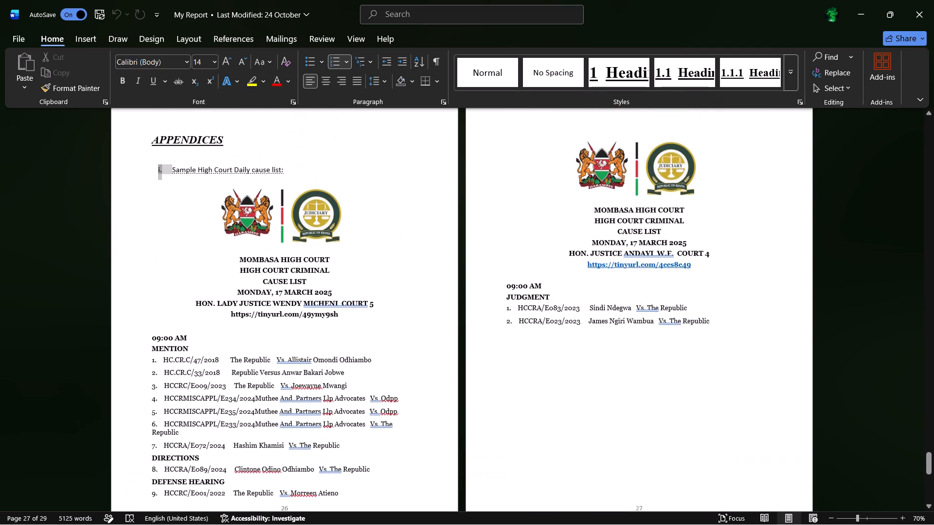
scroll(174, 395, up, 1)
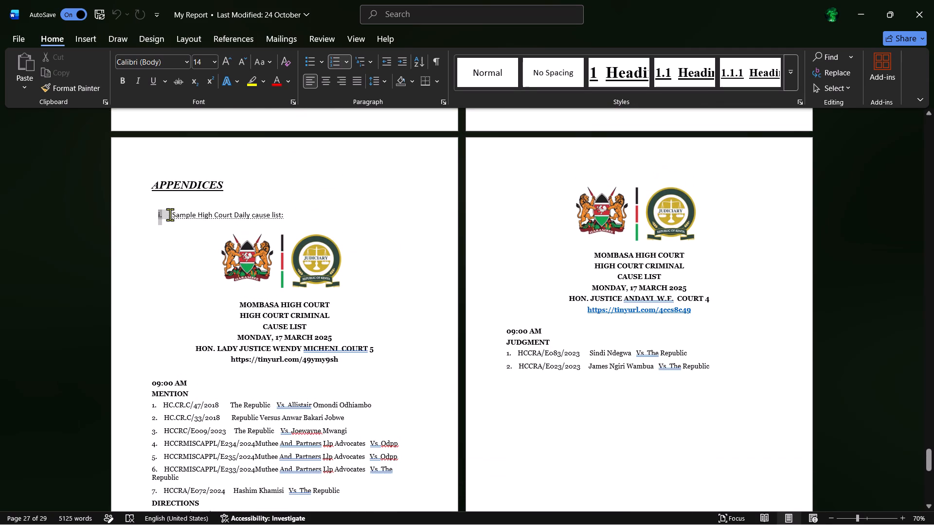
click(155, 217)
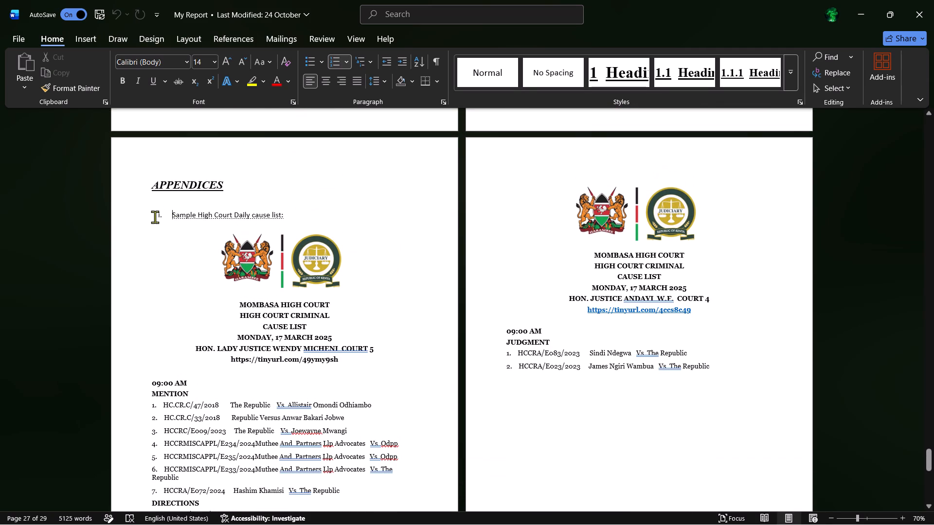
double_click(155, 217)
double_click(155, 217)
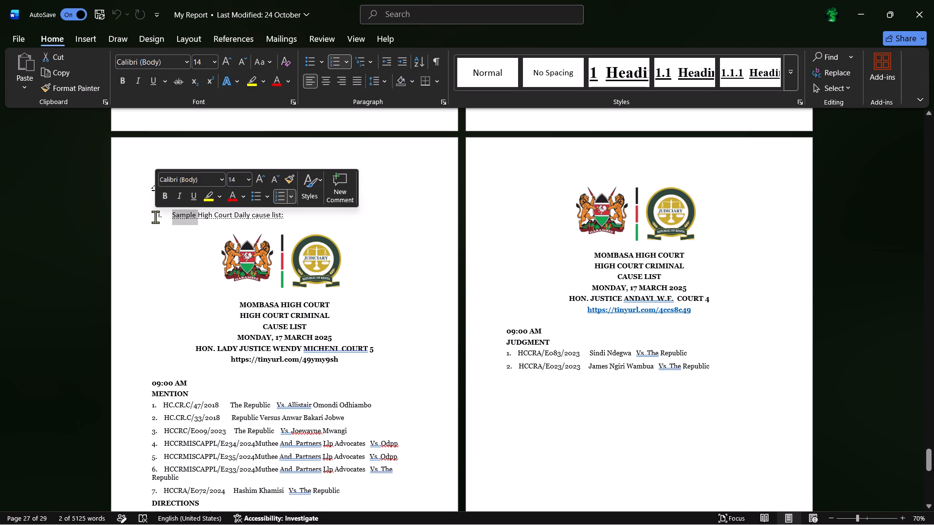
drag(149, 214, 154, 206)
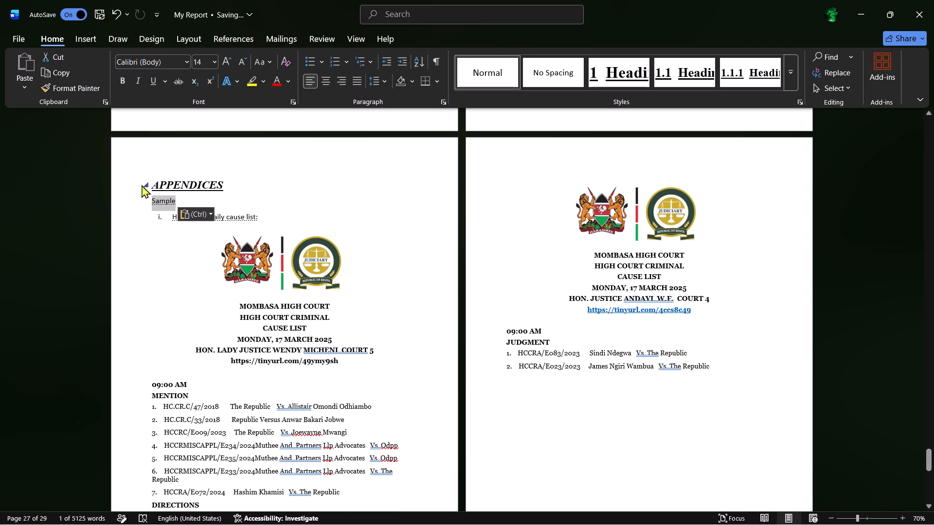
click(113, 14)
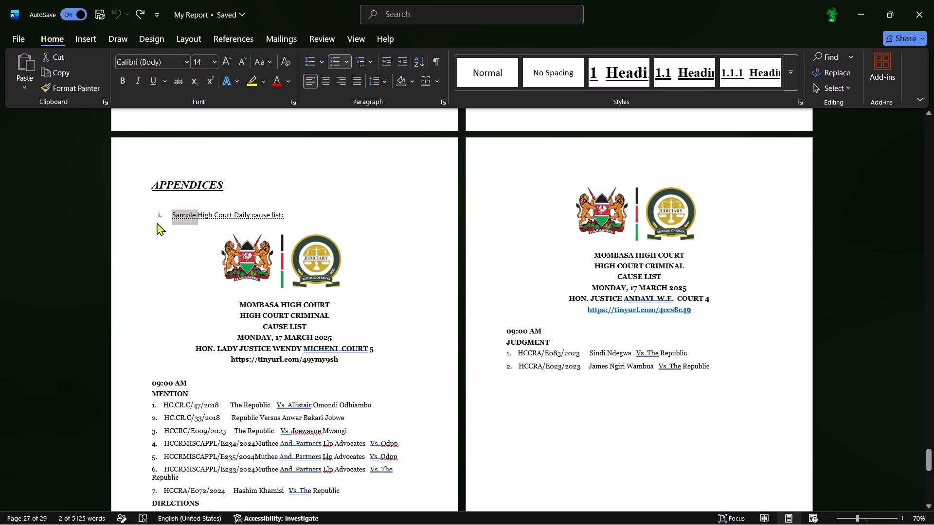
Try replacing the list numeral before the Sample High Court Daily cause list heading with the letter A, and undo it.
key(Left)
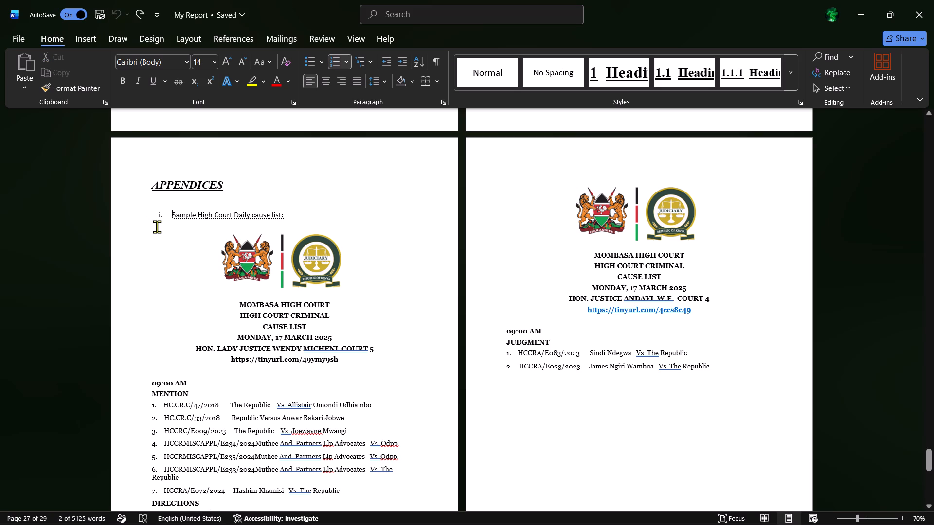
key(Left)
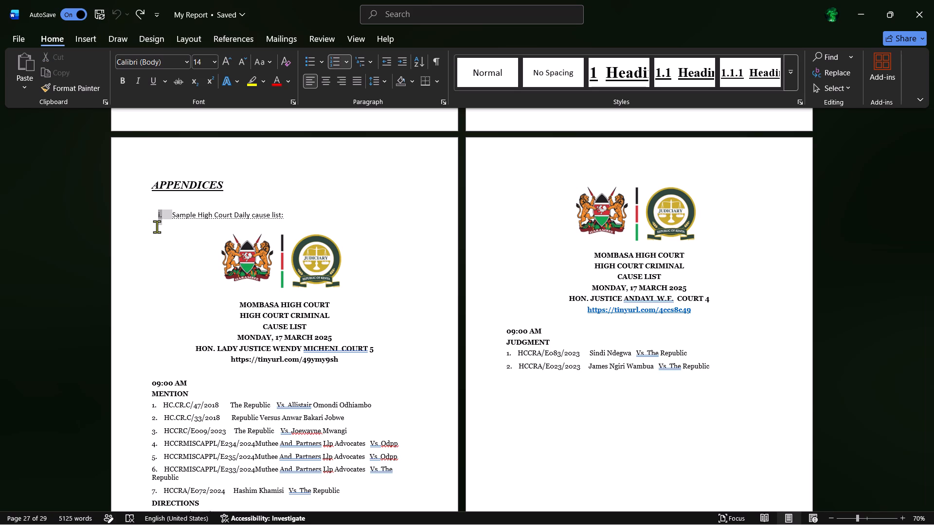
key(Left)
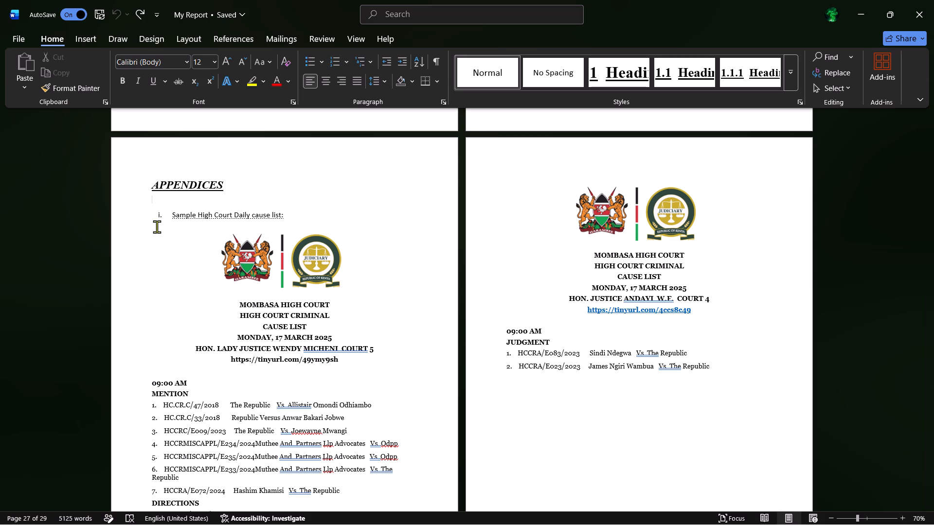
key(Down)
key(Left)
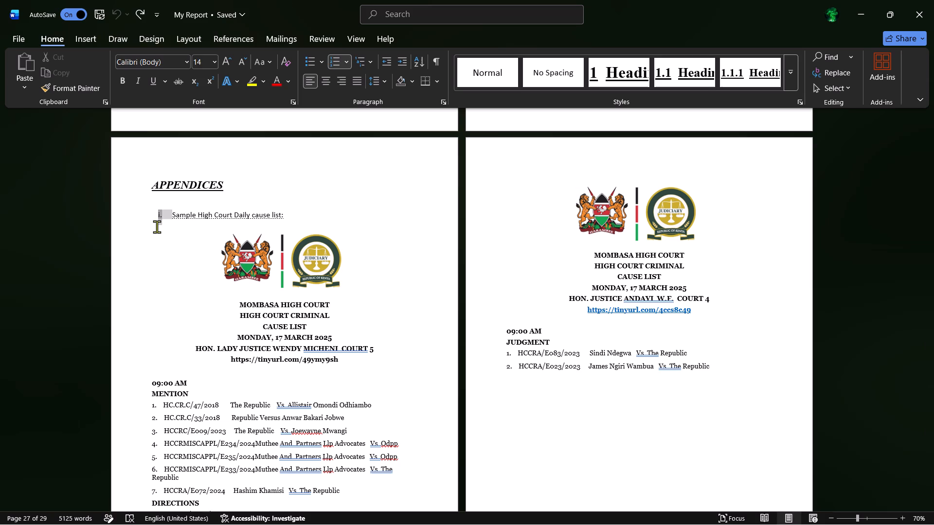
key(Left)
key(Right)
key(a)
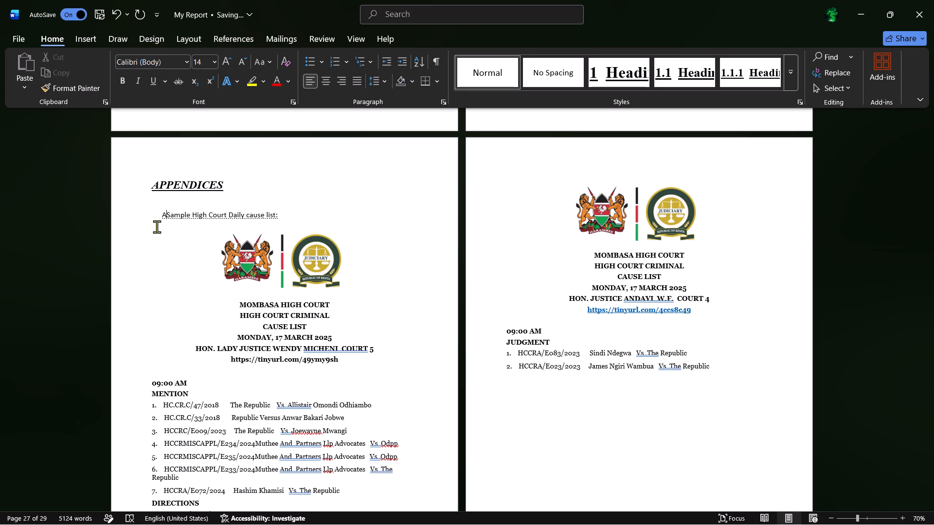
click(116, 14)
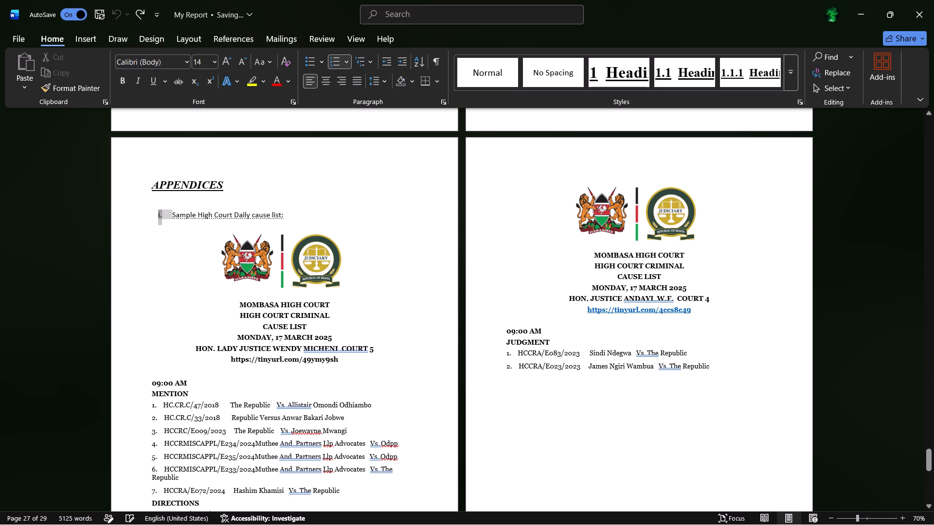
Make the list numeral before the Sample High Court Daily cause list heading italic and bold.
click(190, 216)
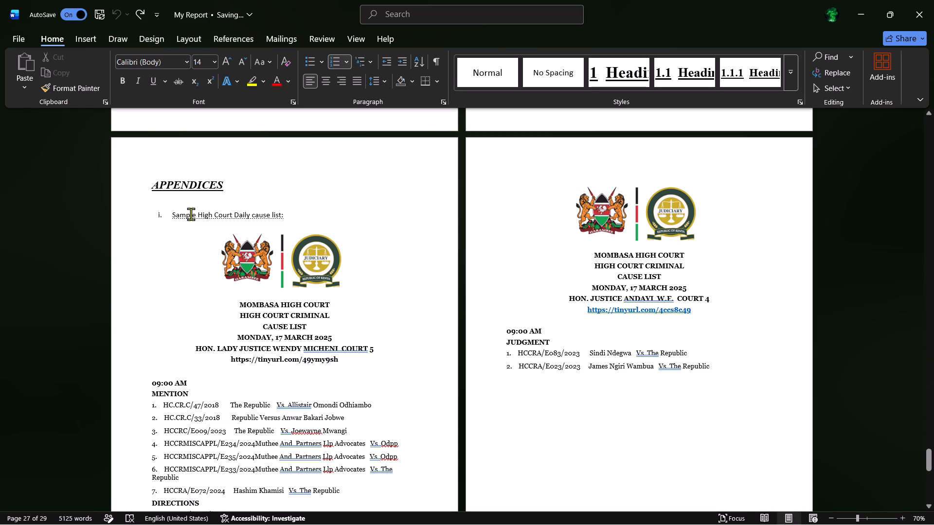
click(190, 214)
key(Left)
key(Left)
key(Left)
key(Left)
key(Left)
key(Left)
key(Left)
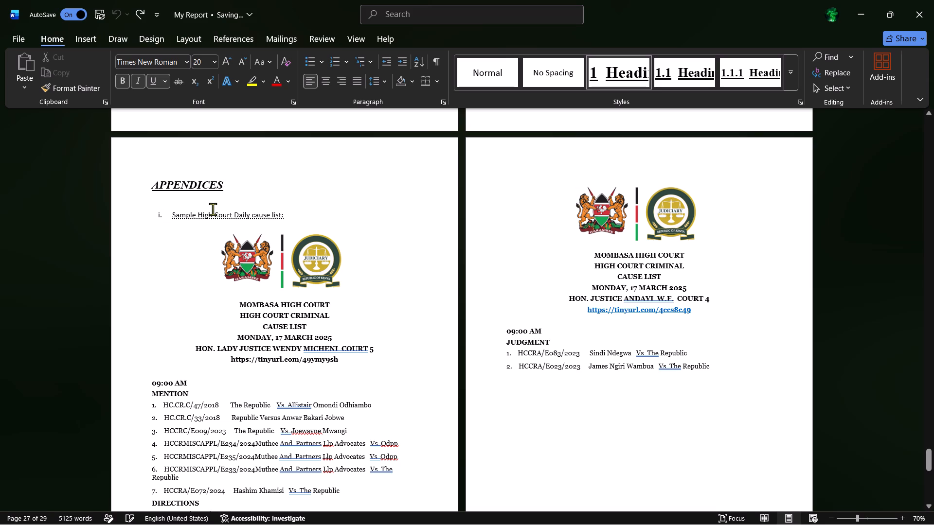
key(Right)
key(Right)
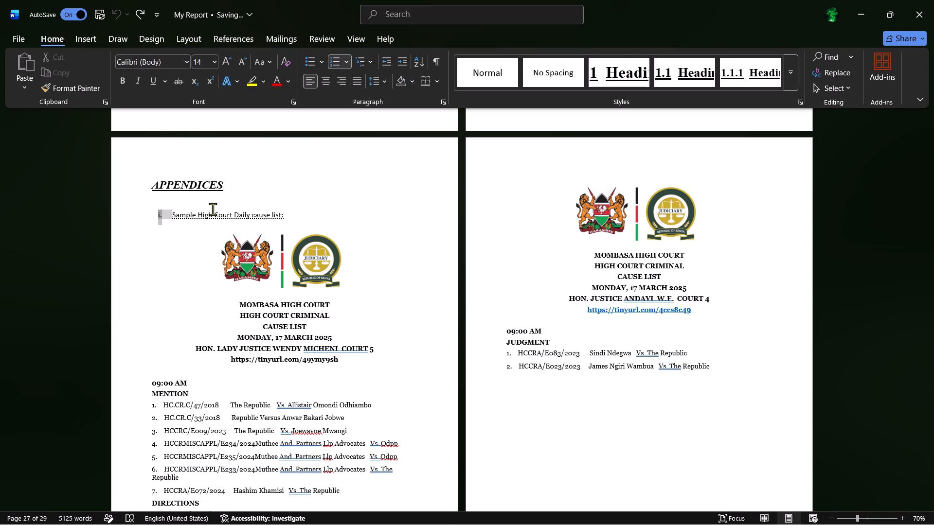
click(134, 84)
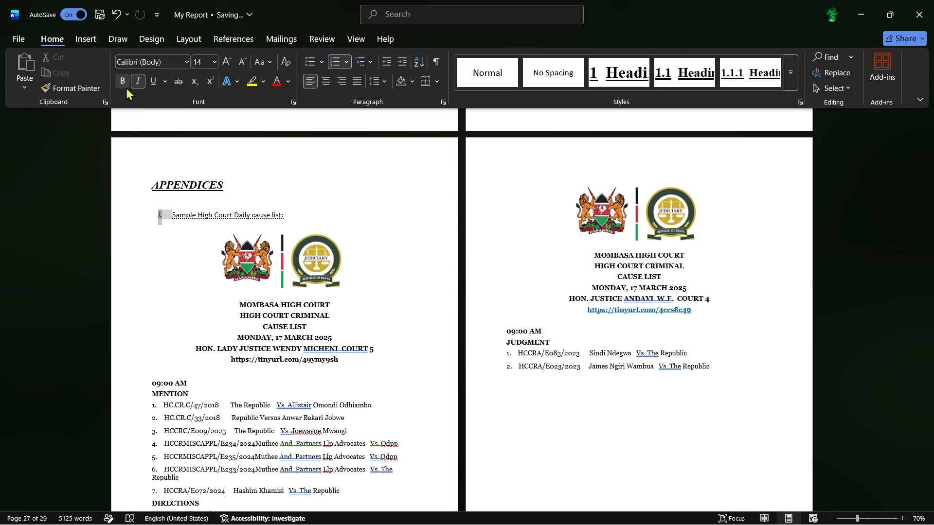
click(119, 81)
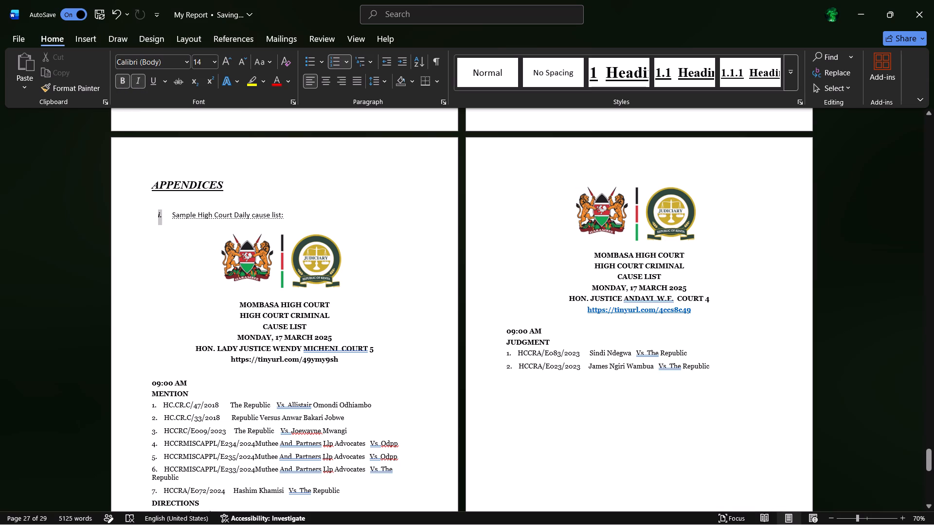
Replace the list numeral before the Sample High Court Daily cause list heading with the label "Appendix 1." followed by a space.
key(a)
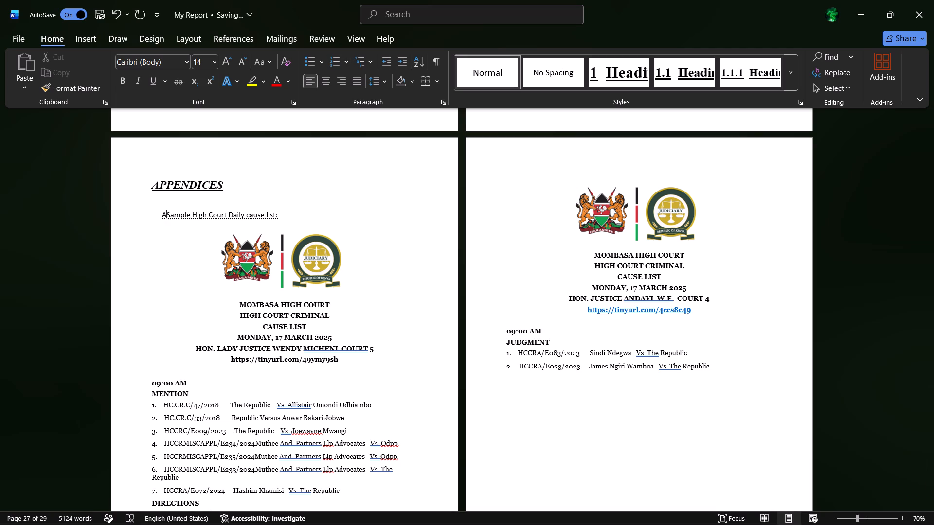
text(pp)
text(endi)
key(x)
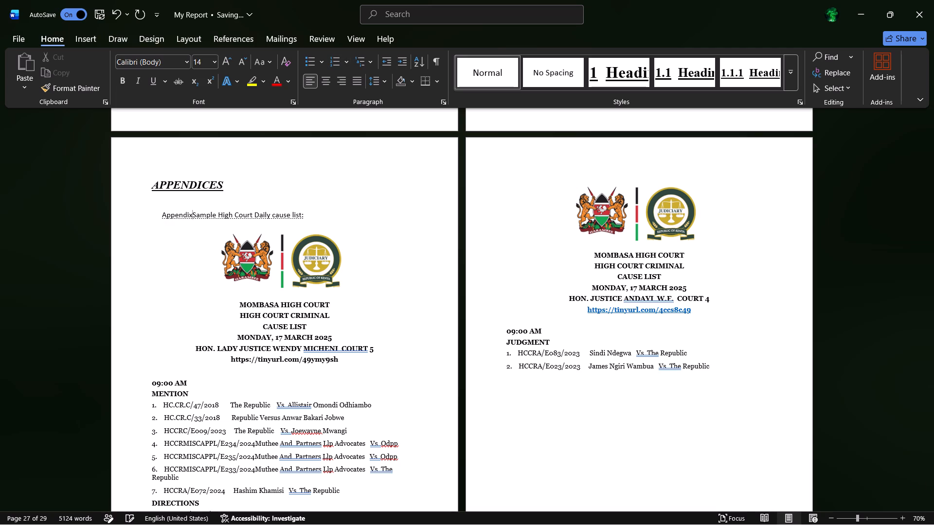
key(1)
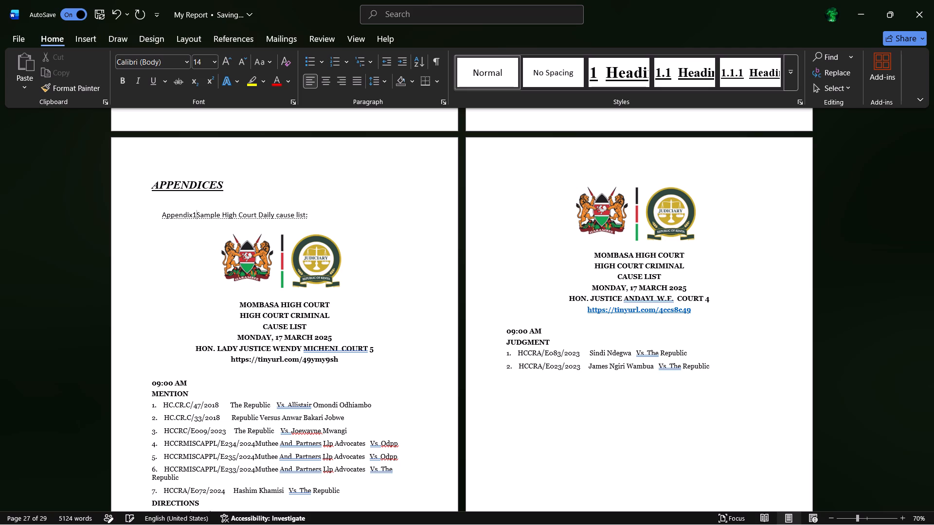
key(space)
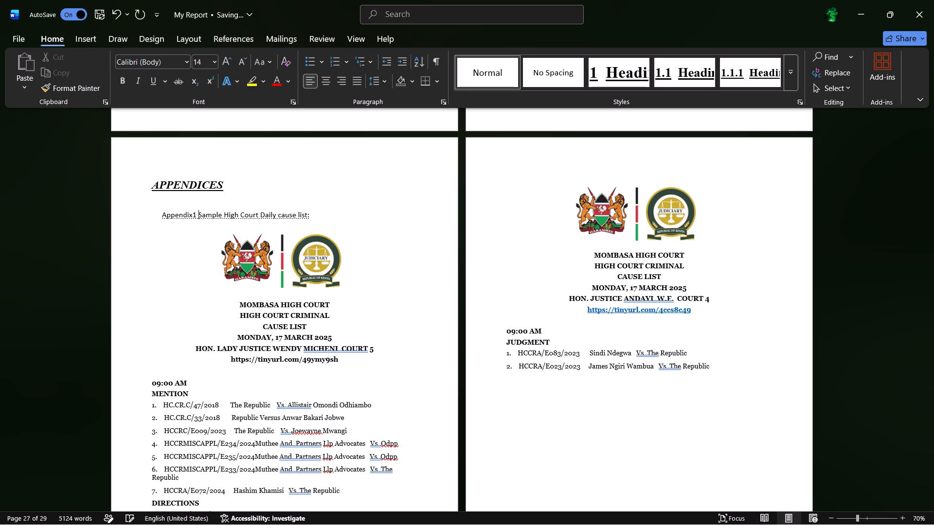
key(Left)
key(Left)
key(space)
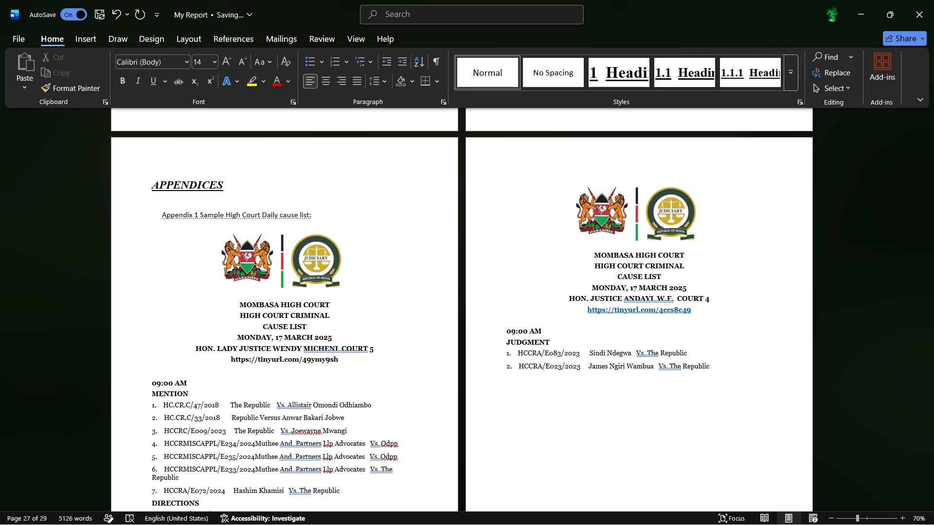
key(Right)
key(Right)
key(Left)
key(period)
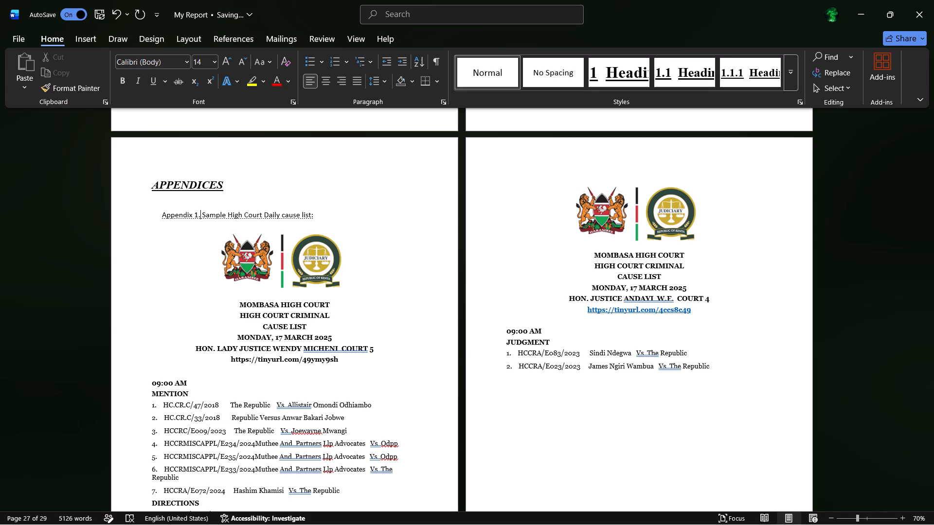
Underline only the "Appendix 1." label in the cause list heading.
key(shift+Up)
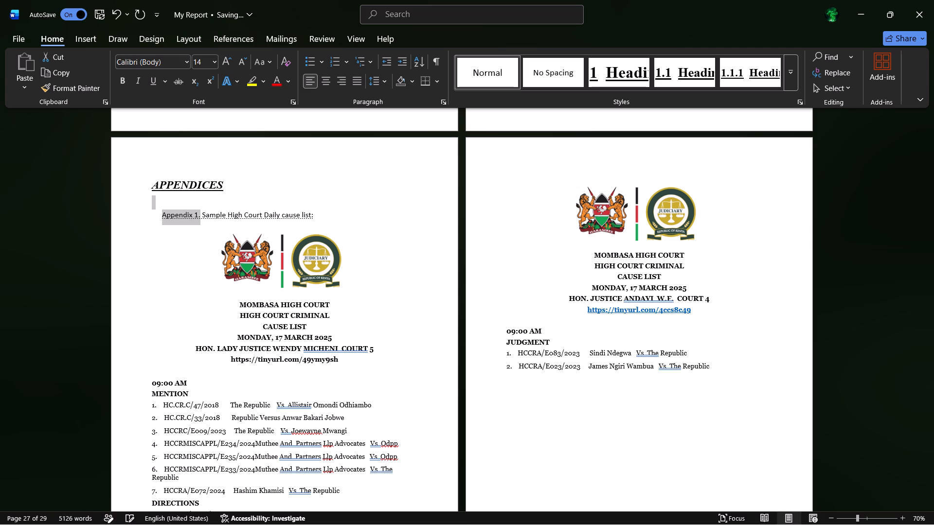
key(shift+Right)
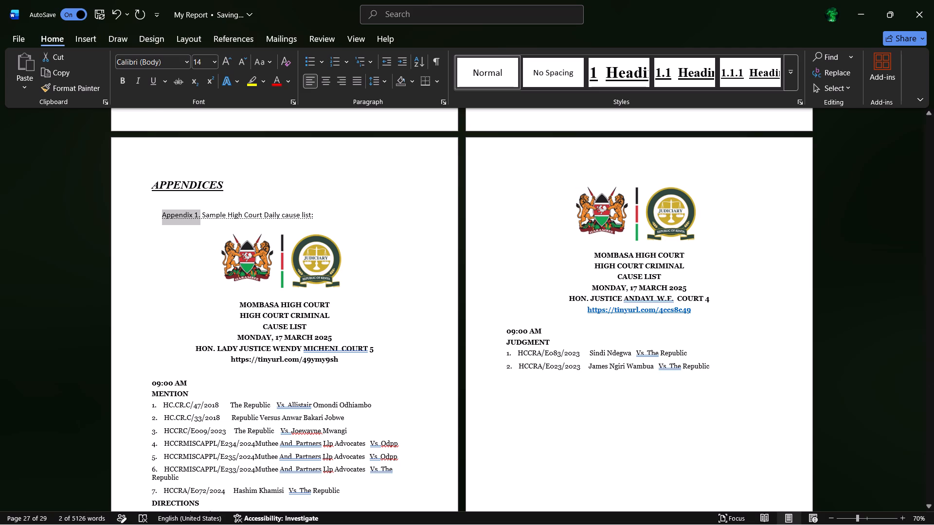
click(152, 79)
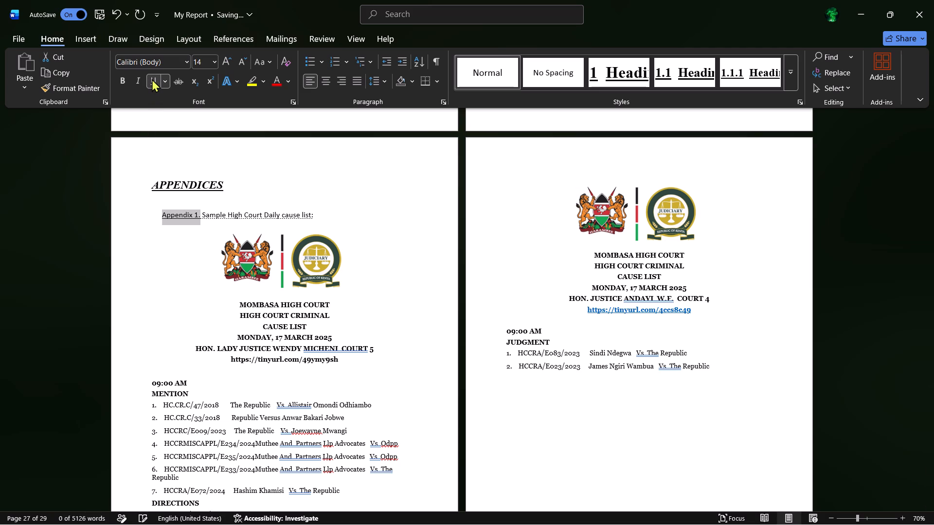
Remove the underline from the "Appendix 1." label in the Sample High Court Daily cause list heading.
click(152, 79)
click(219, 212)
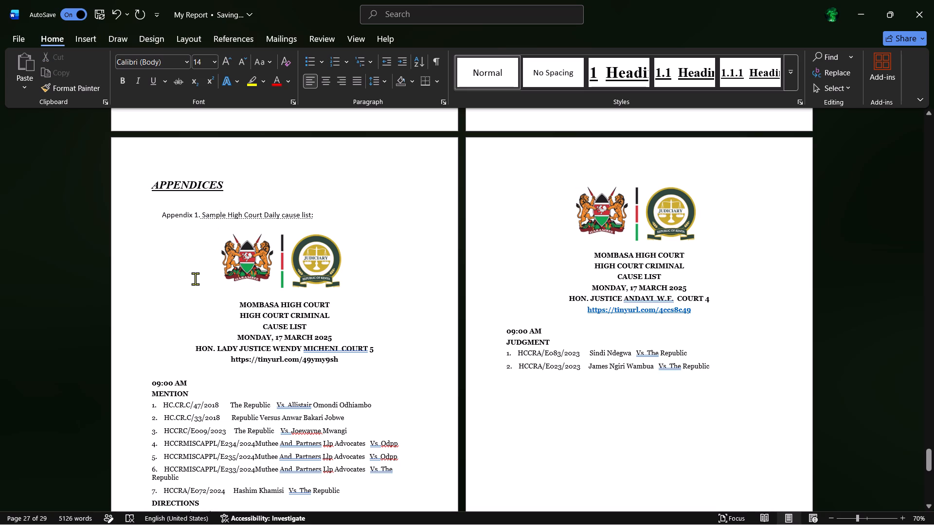
Replace the period after "Appendix 1" in the cause list heading with a colon.
click(198, 217)
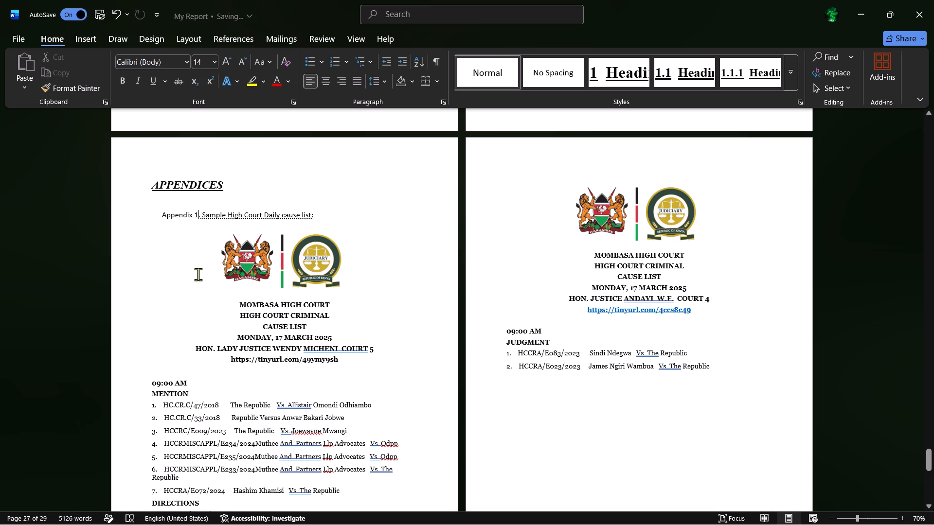
key(Right)
key(BackSpace)
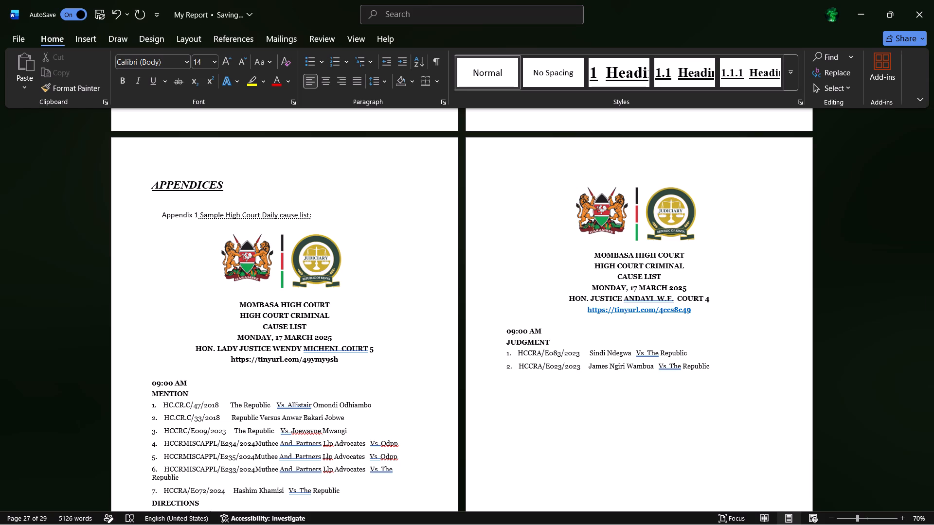
key(shift+greater)
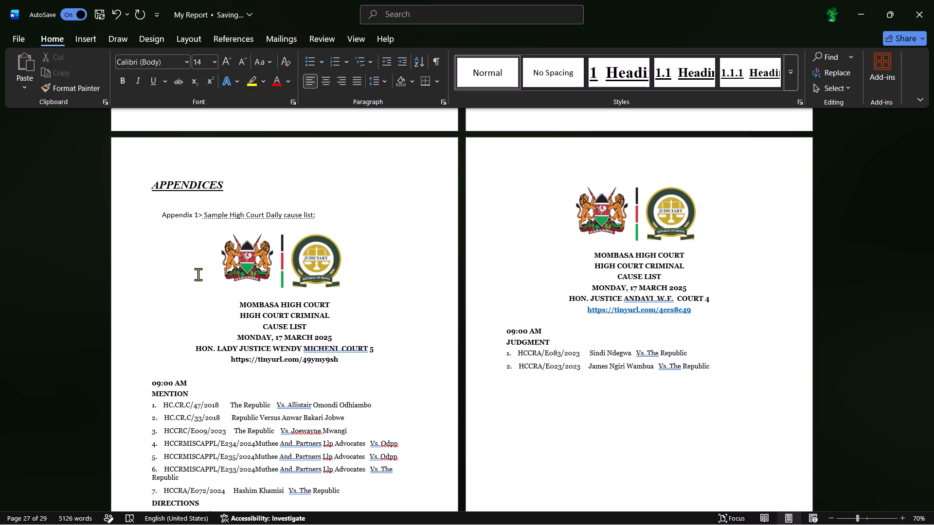
key(BackSpace)
key(shift+greater)
key(BackSpace)
key(super+space)
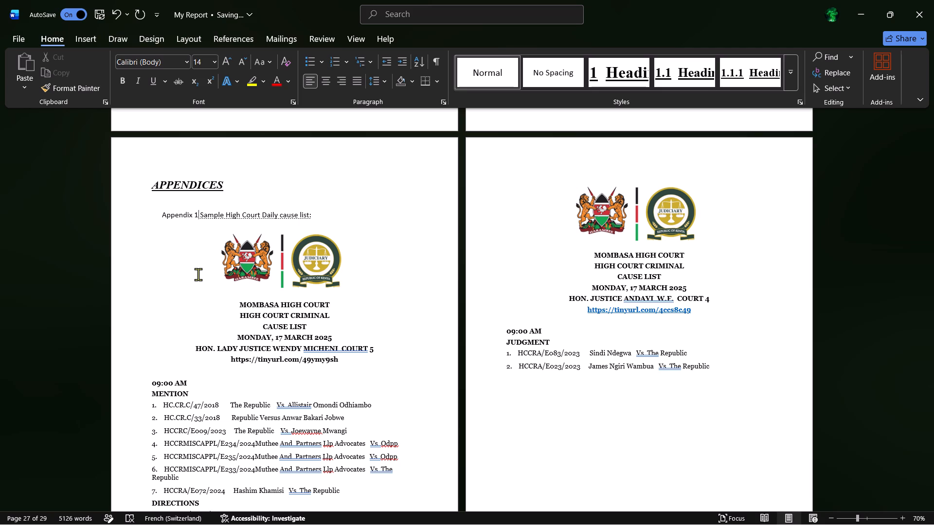
key(period)
key(BackSpace)
key(shift+colon)
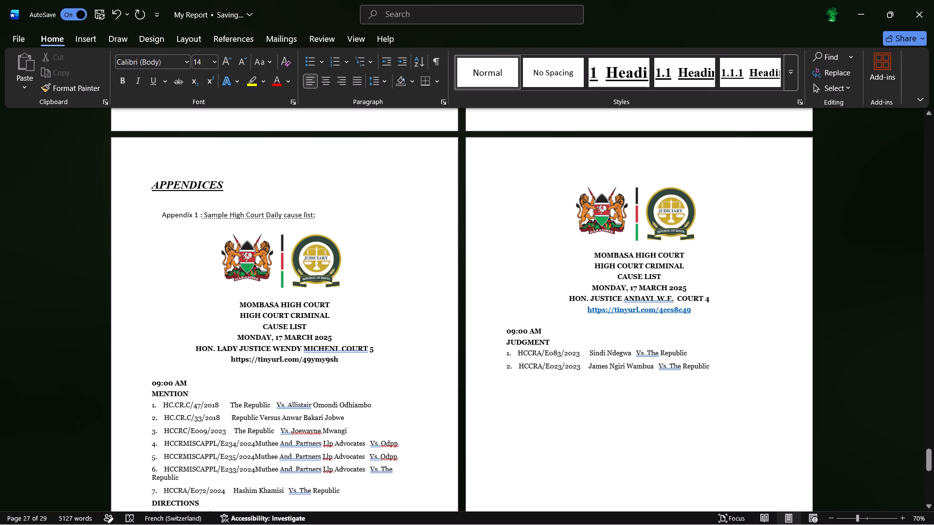
Italicize only the "Appendix 1" text in the cause list heading.
key(Left)
key(Left)
key(shift+Up)
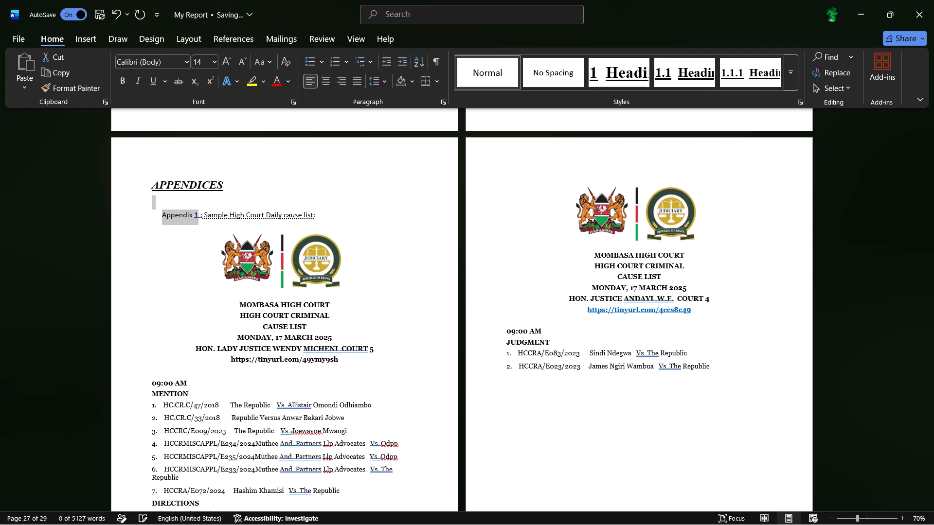
key(shift+Right)
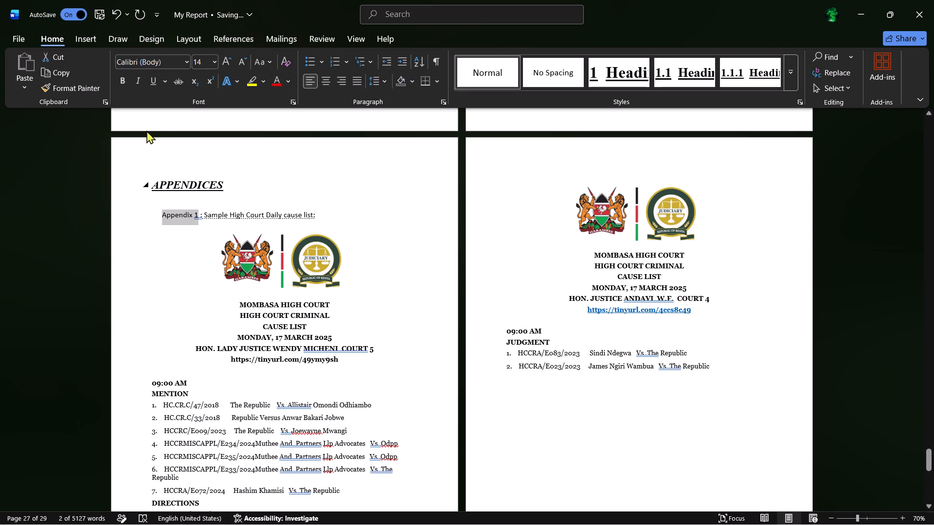
click(137, 83)
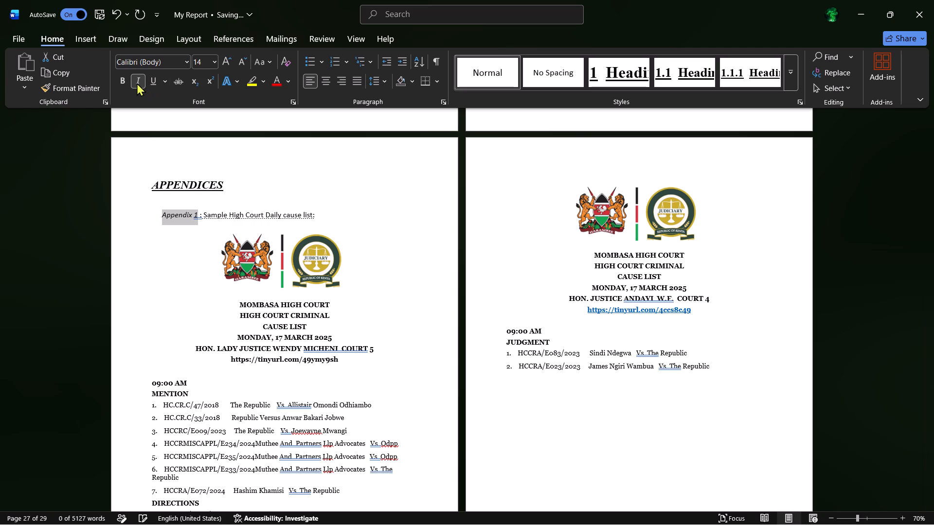
click(166, 270)
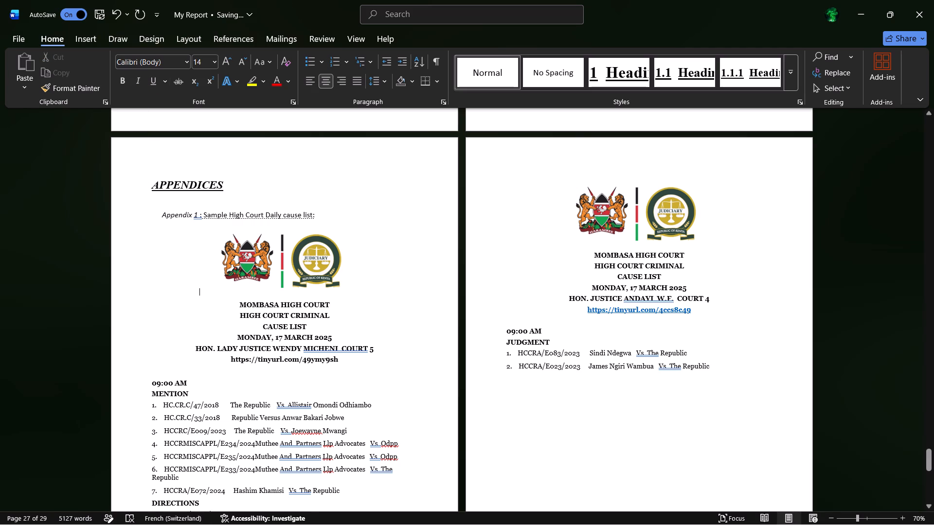
Delete the extra space between "Appendix 1" and its colon.
click(200, 217)
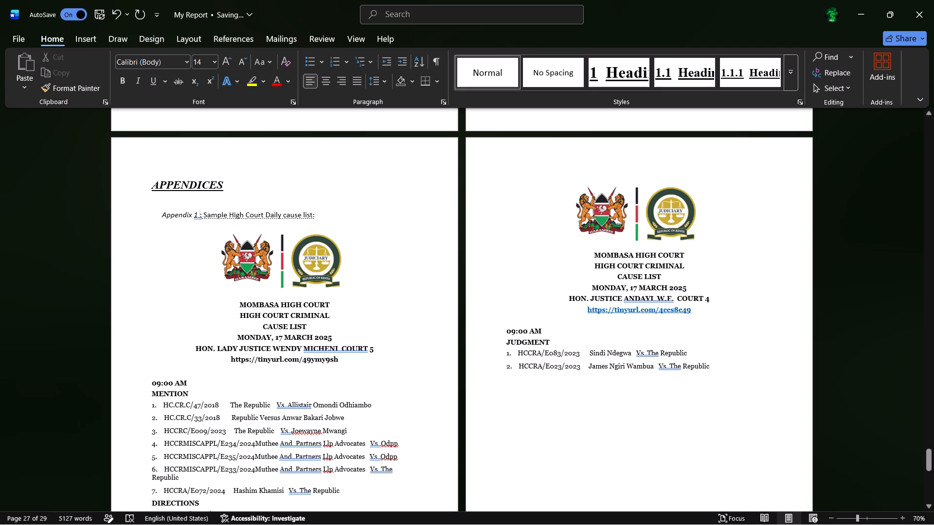
key(BackSpace)
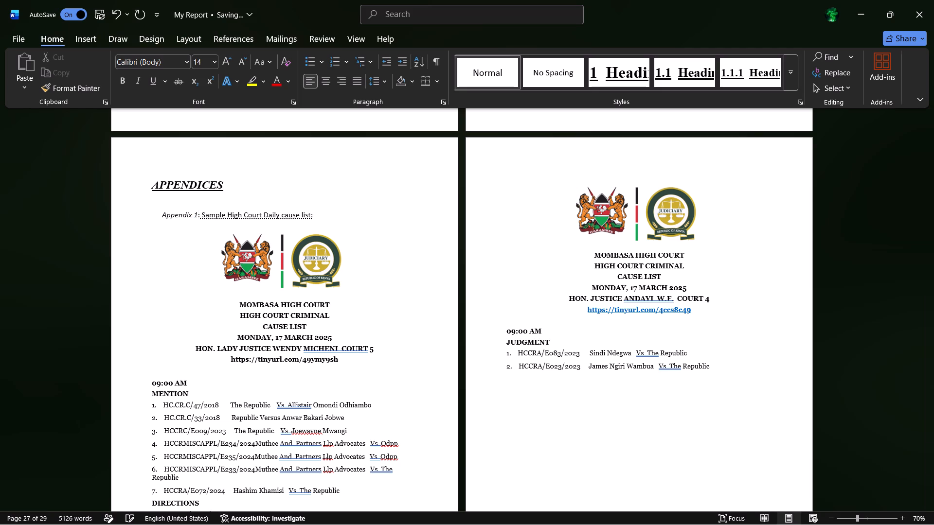
Replace the list numeral before the Mombasa Law Courts Administrative Hierarchy Organogram heading with the label "Appendix ii:" followed by a space.
scroll(305, 293, down, 4)
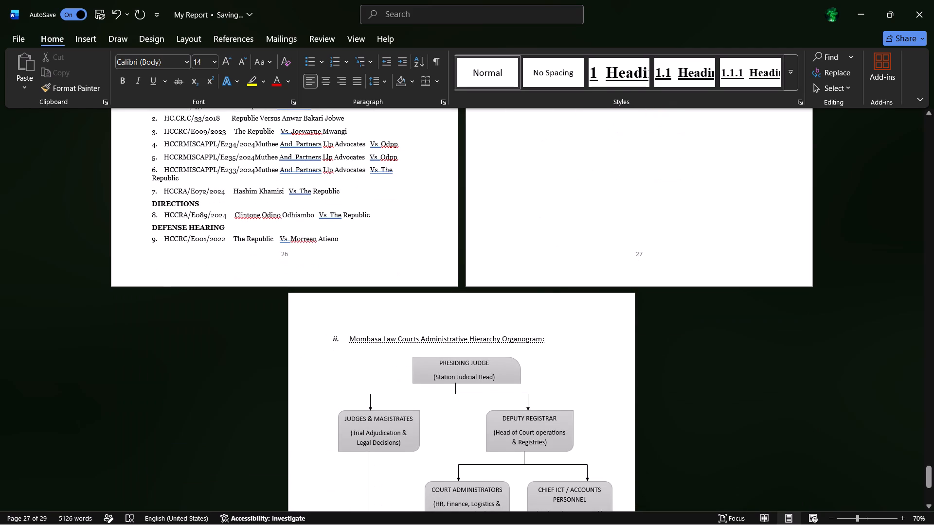
scroll(305, 293, up, 2)
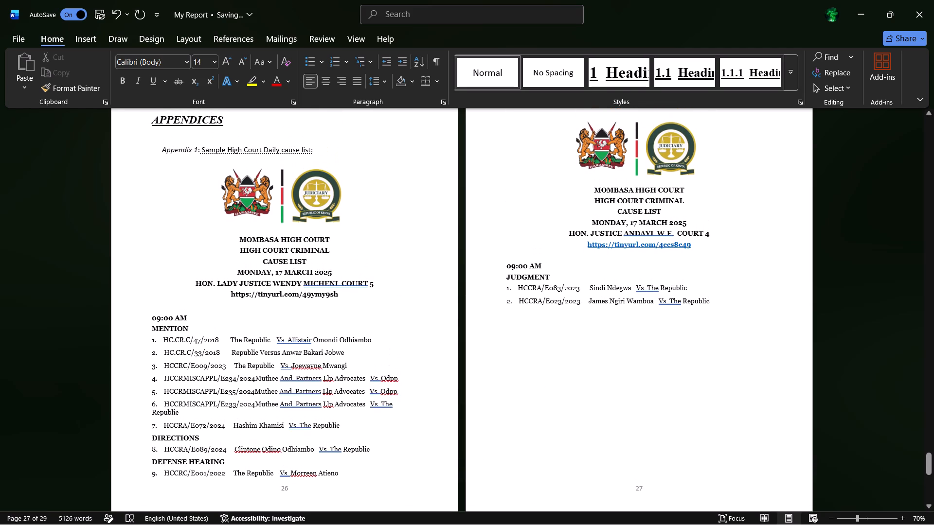
scroll(305, 293, up, 2)
scroll(305, 293, down, 5)
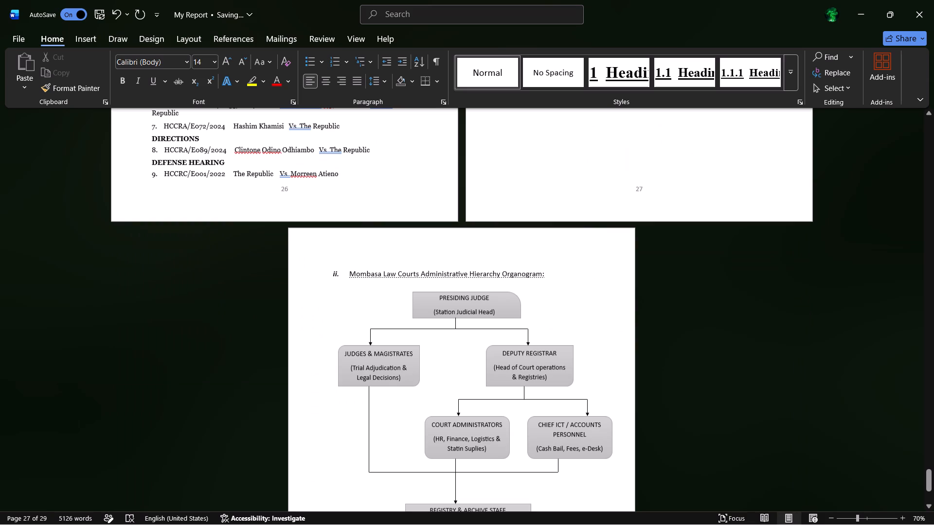
click(341, 269)
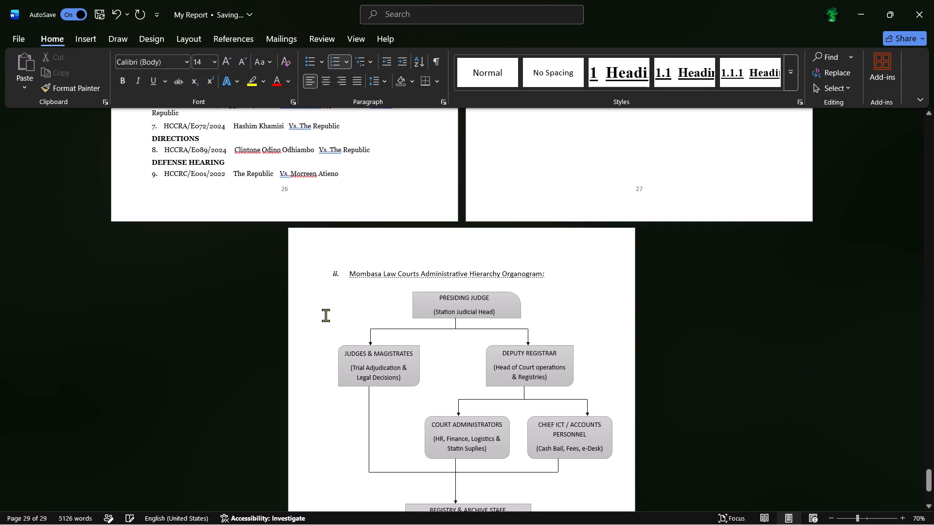
key(Left)
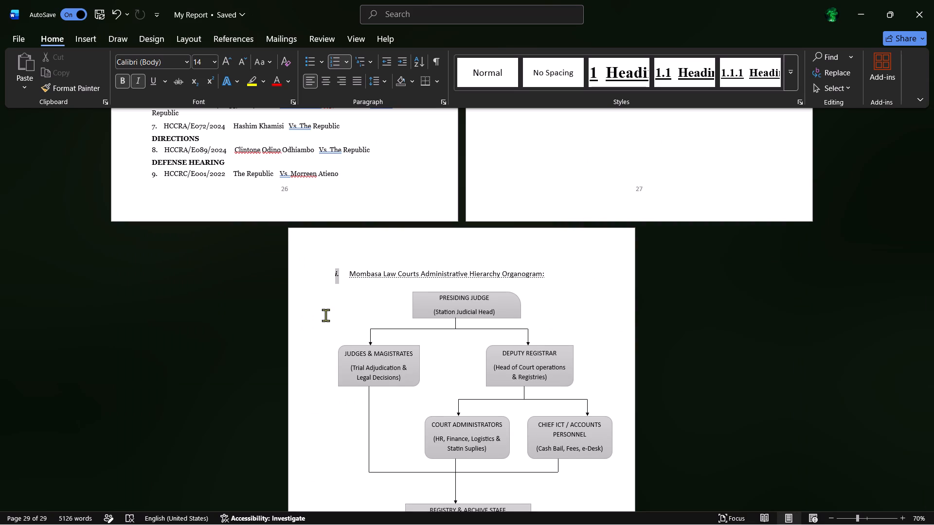
key(shift+a)
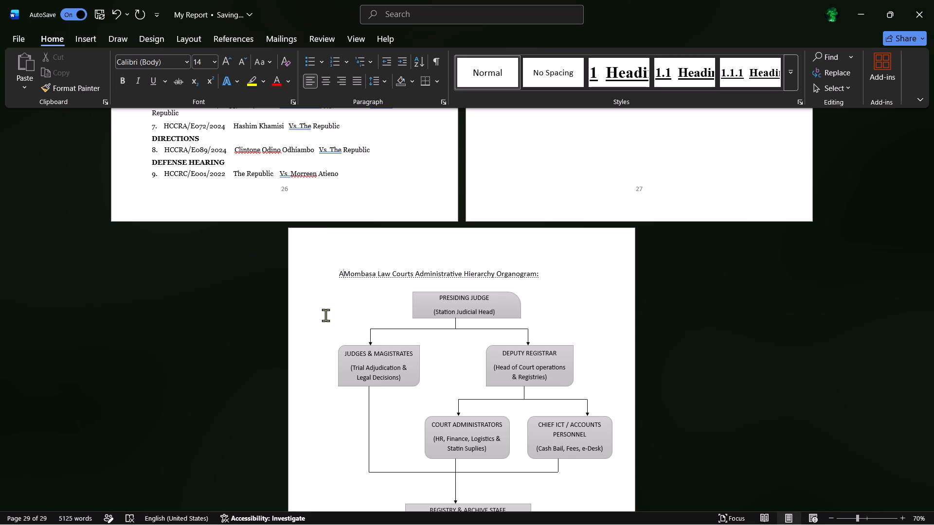
text(ppendix)
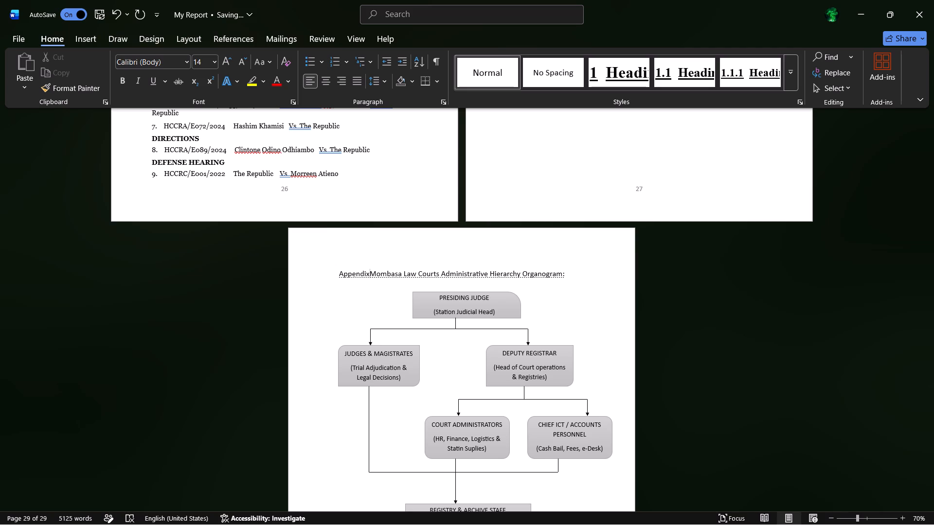
key(space)
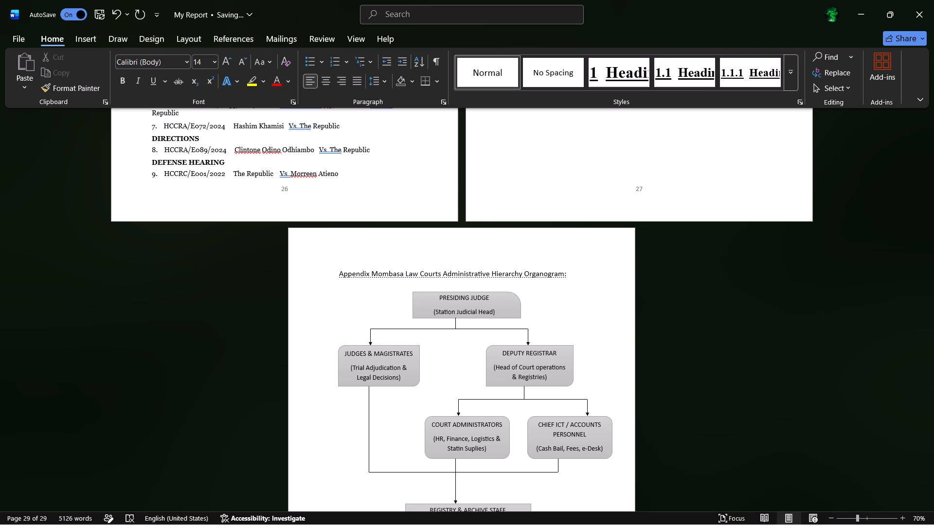
text(ii)
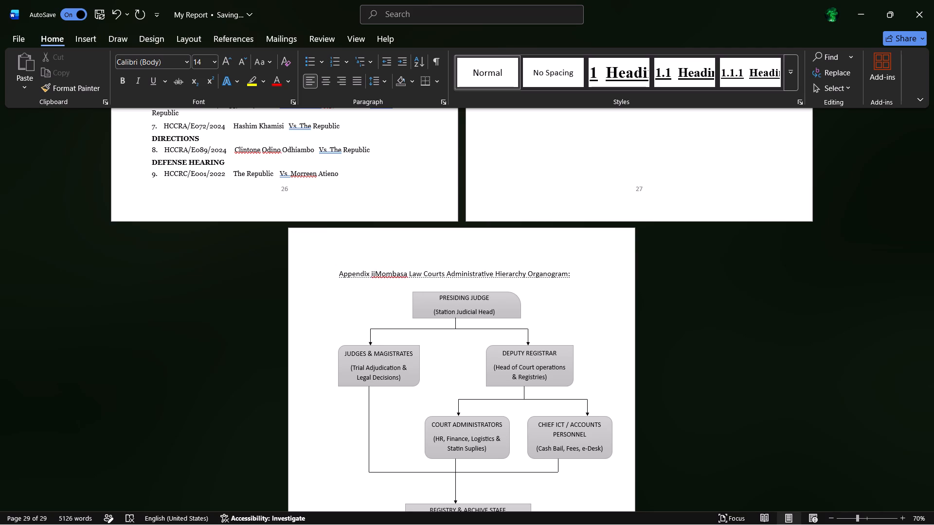
key(shift+colon)
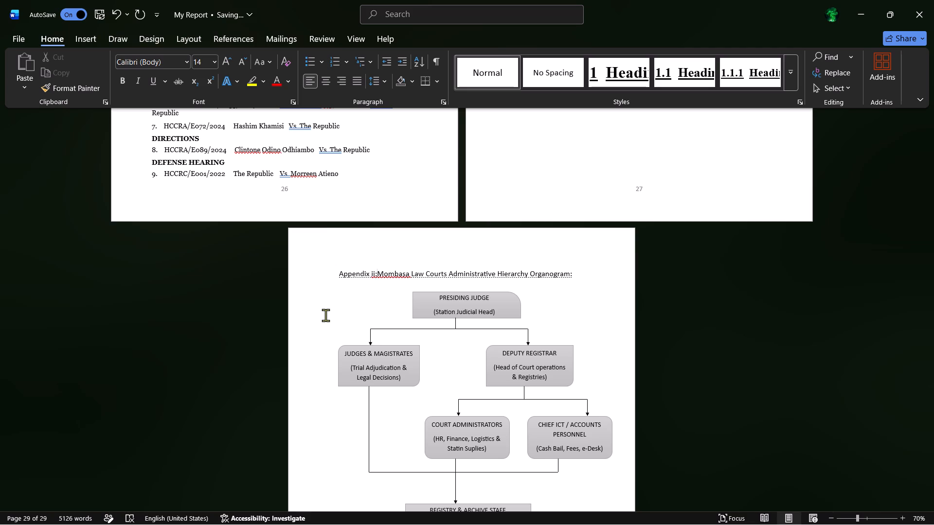
key(space)
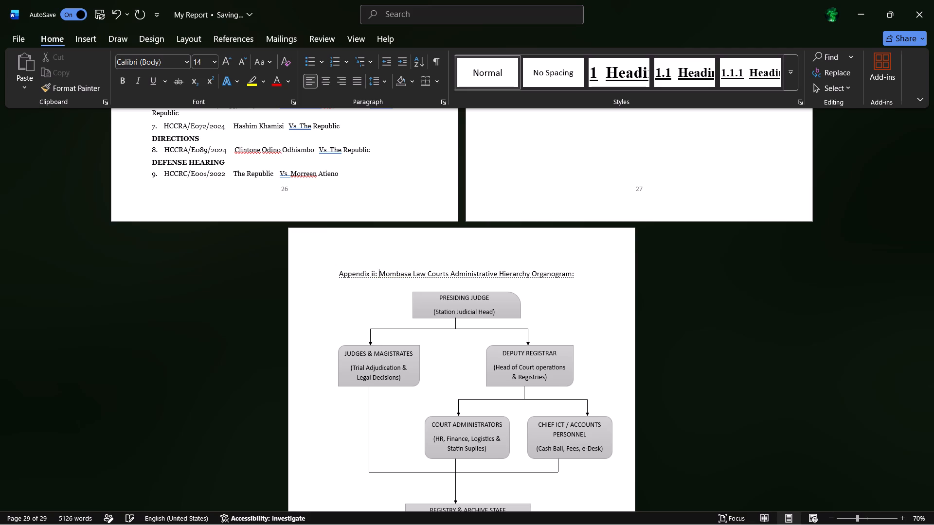
key(space)
key(BackSpace)
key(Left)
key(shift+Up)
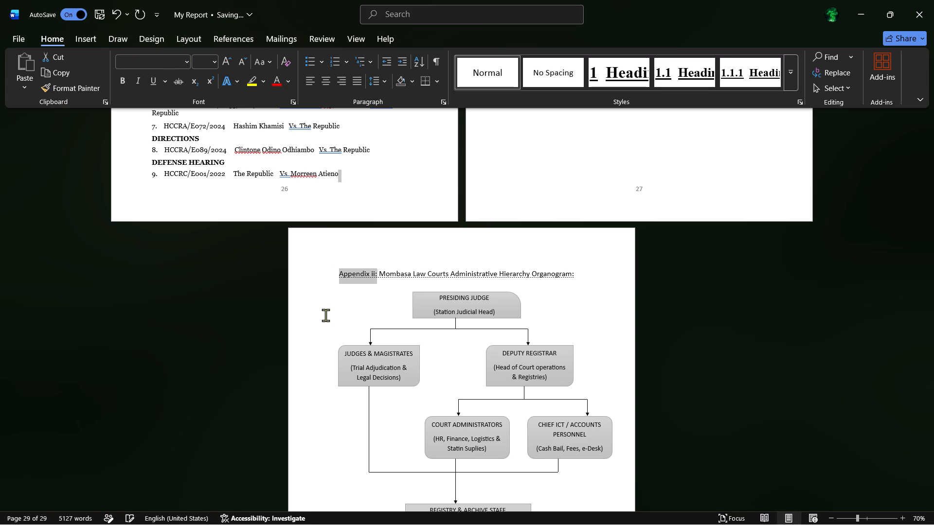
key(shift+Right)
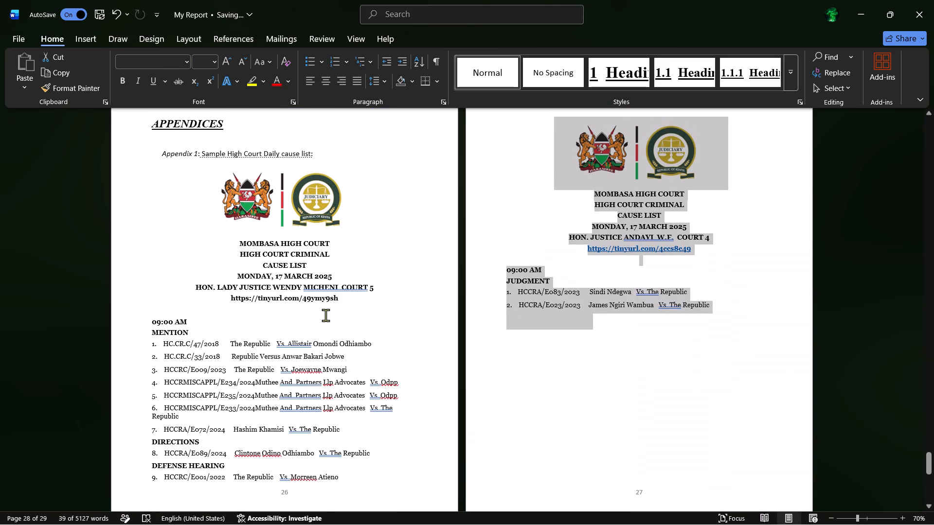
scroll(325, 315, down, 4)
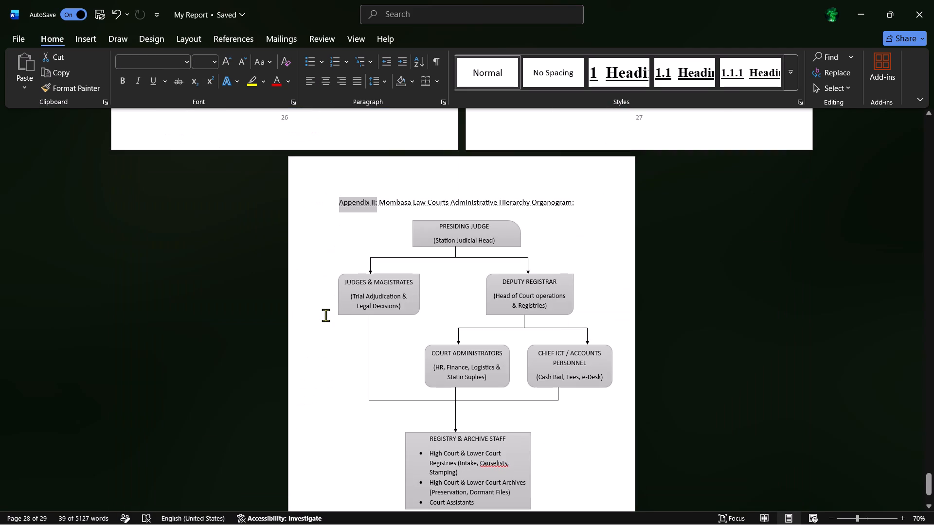
Italicize only the "Appendix ii:" label, including its colon, in the Administrative Hierarchy Organogram heading.
click(383, 203)
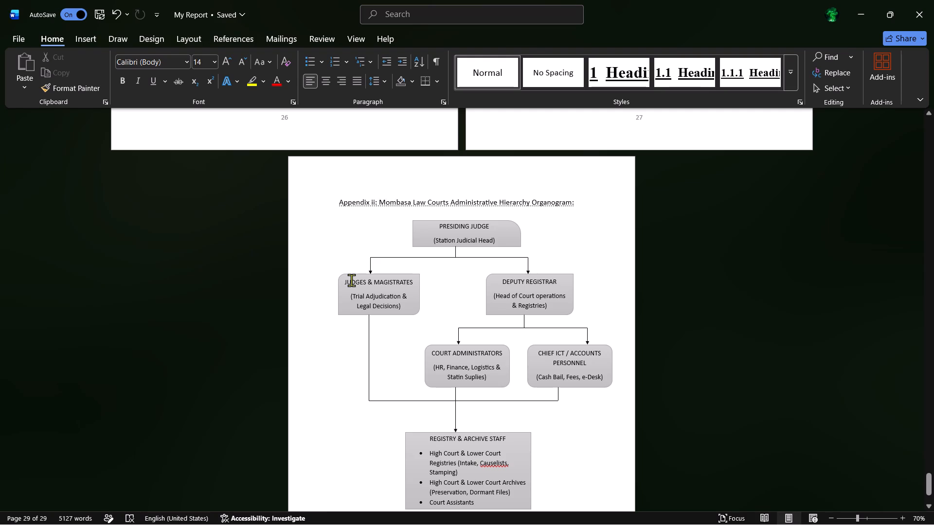
key(Left)
key(Left)
key(shift+Left)
key(shift+Left)
key(shift+Left)
key(shift+Left)
key(shift+Left)
key(shift+Left)
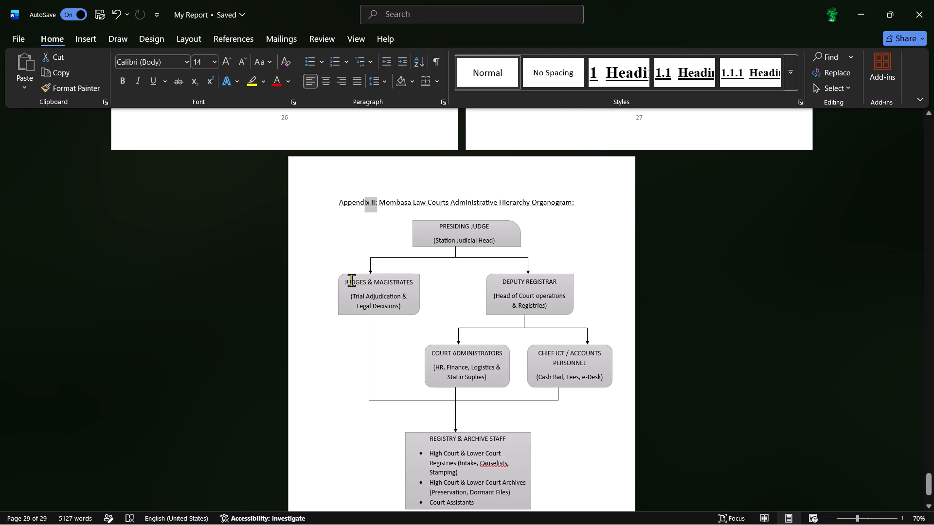
key(shift+Left)
key(shift+Left)
key(shift+Left)
key(shift+Left)
key(shift+Left)
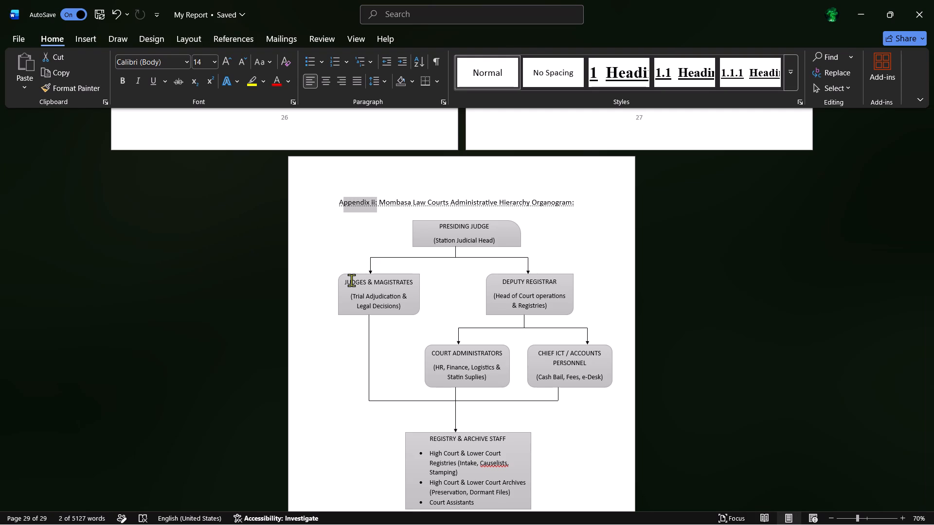
key(shift+Left)
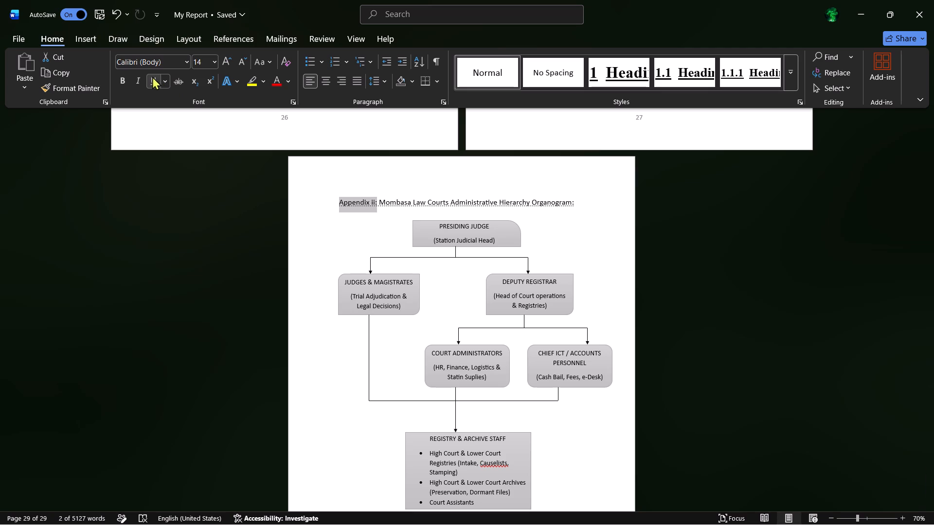
click(149, 78)
click(149, 78)
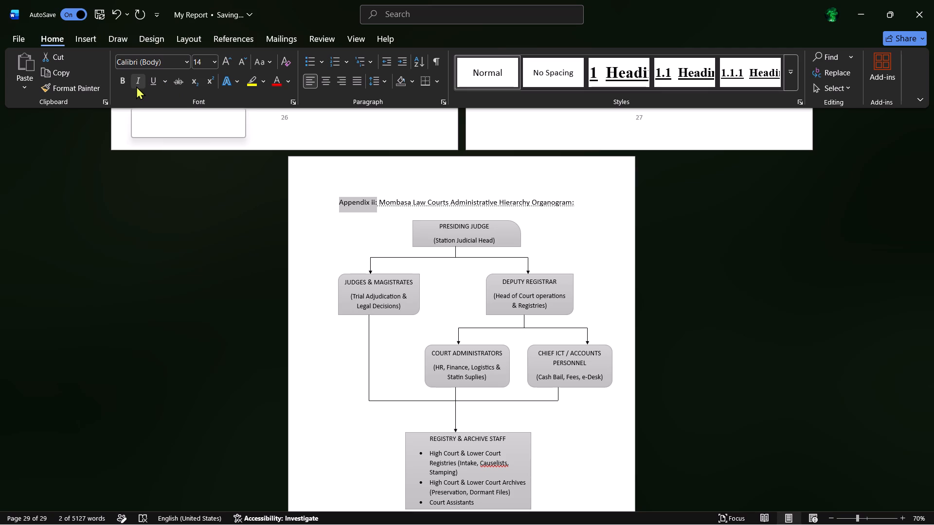
click(136, 86)
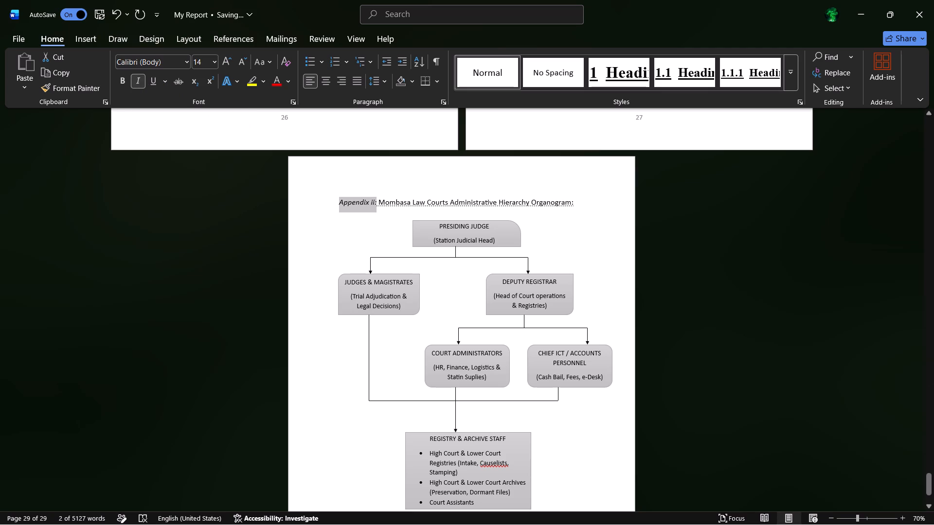
click(317, 237)
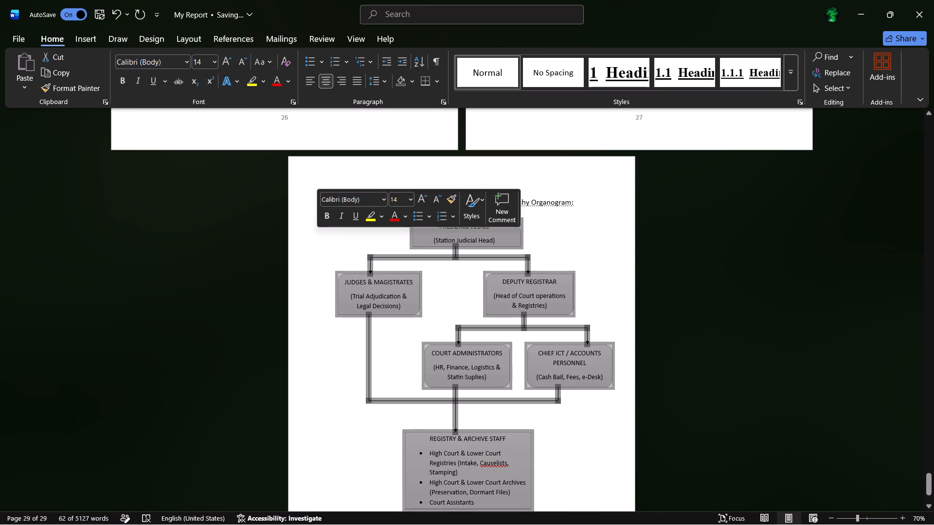
click(230, 227)
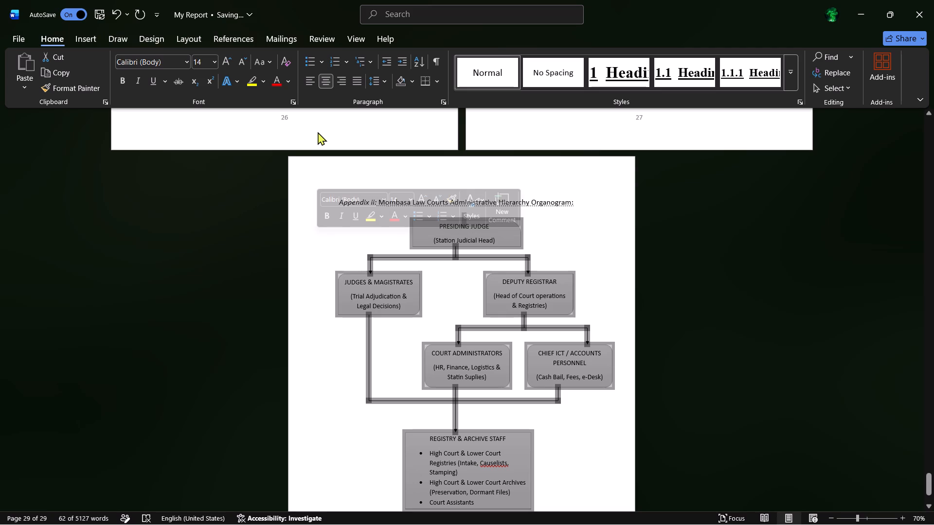
click(330, 132)
Replace the numeral 1 with a lowercase Roman "i" in the cause list heading's appendix label.
scroll(334, 234, up, 2)
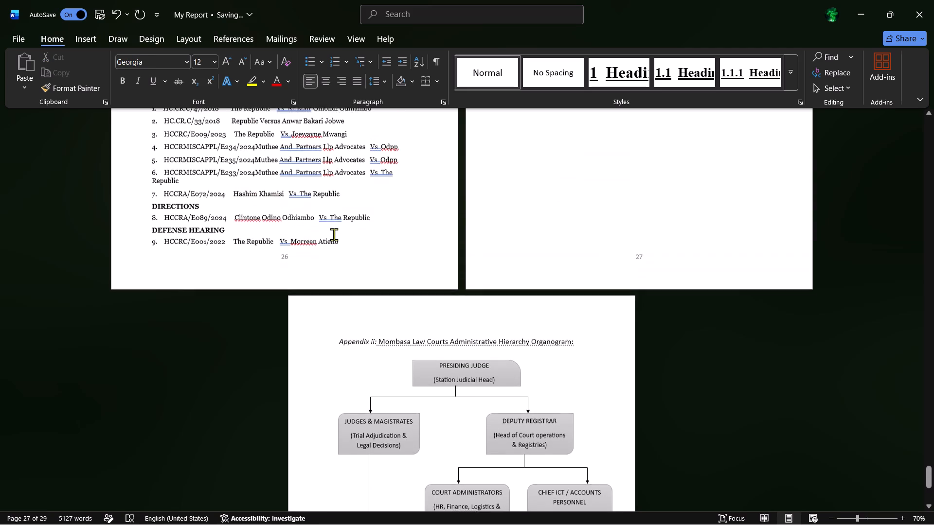
scroll(334, 234, up, 5)
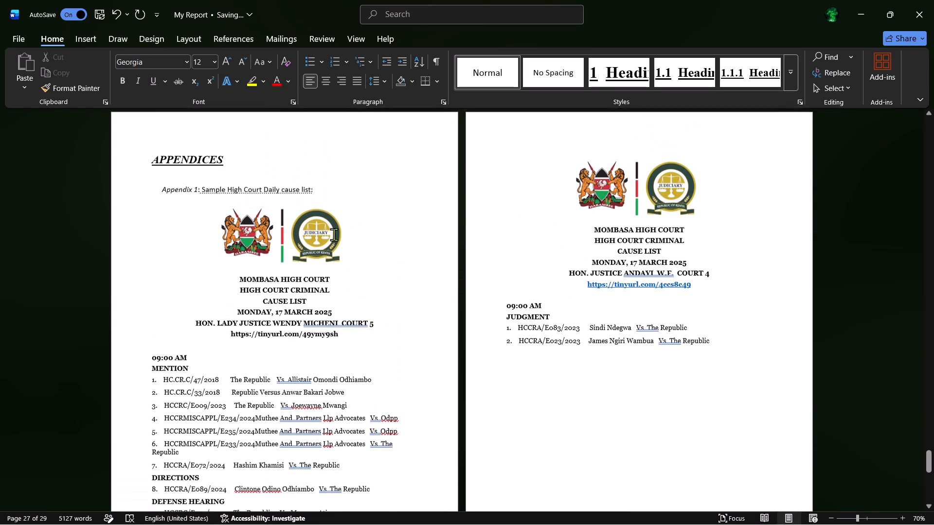
click(198, 196)
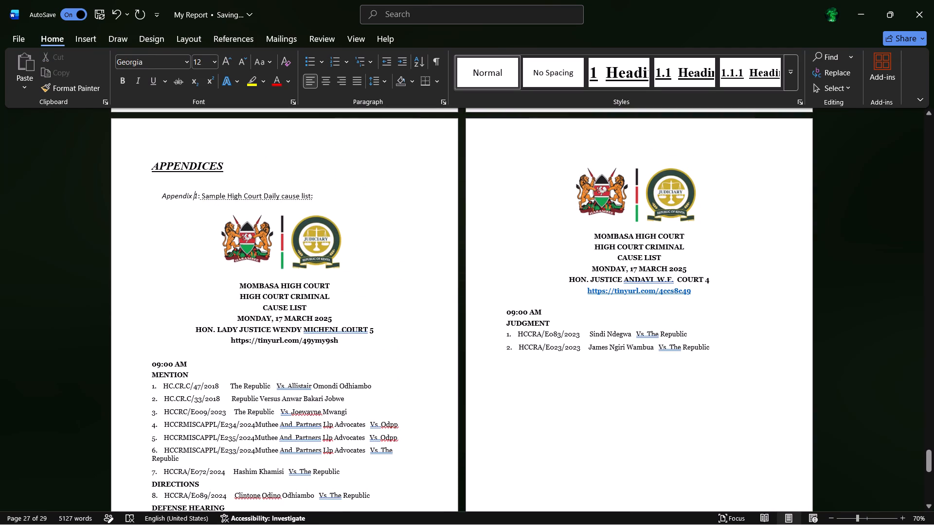
key(Right)
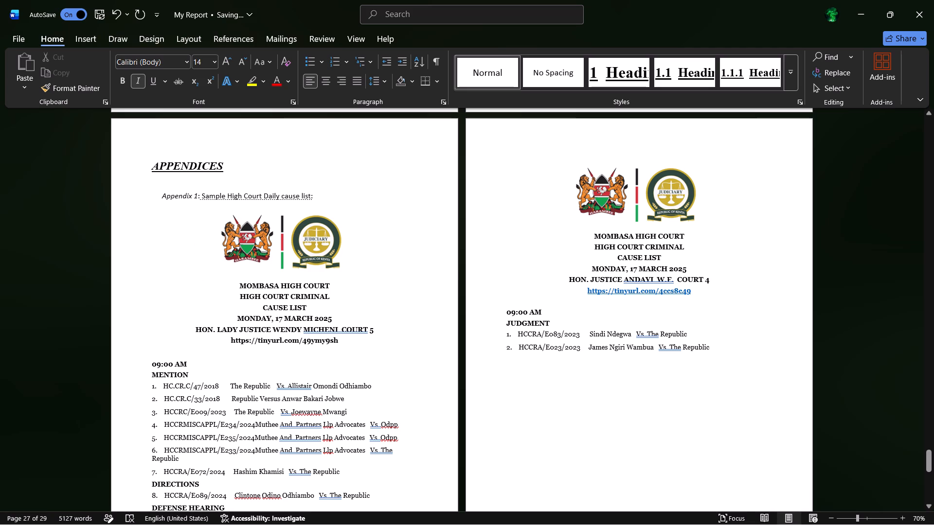
key(BackSpace)
key(i)
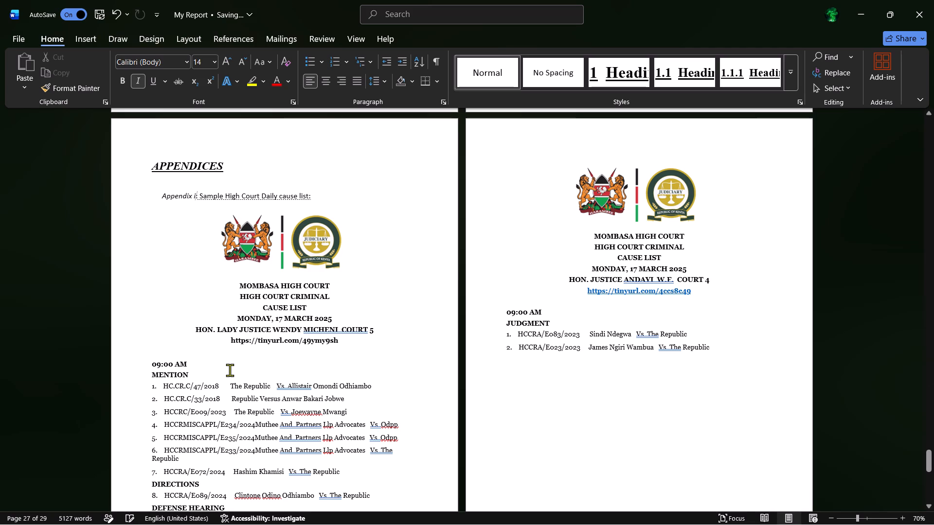
scroll(230, 370, down, 4)
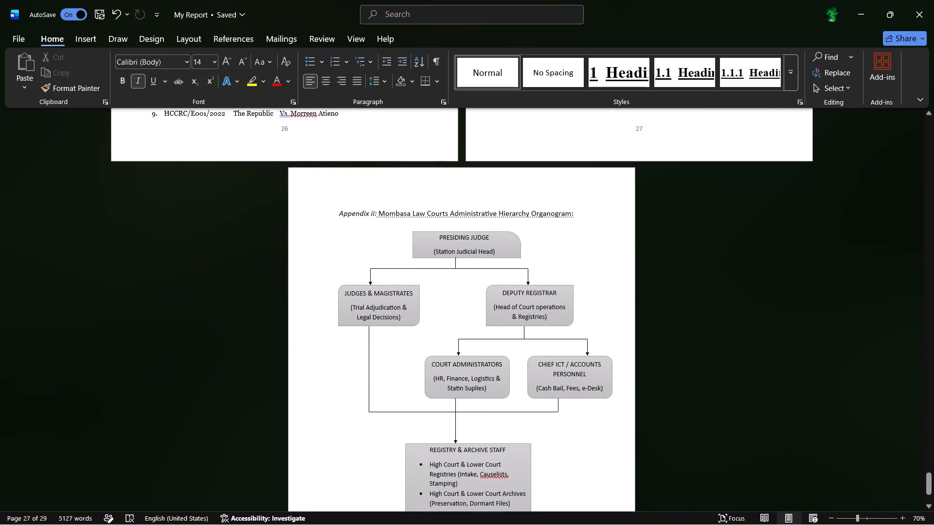
scroll(230, 370, down, 4)
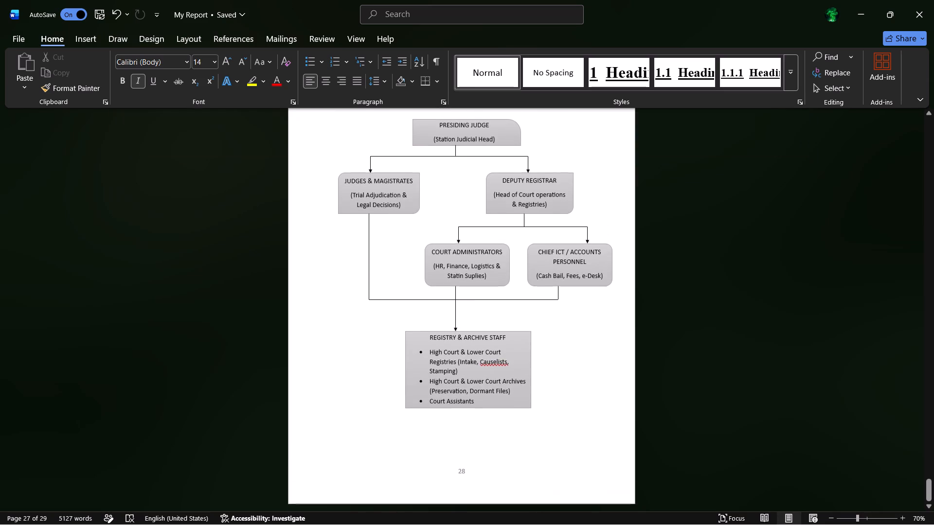
scroll(230, 370, up, 2)
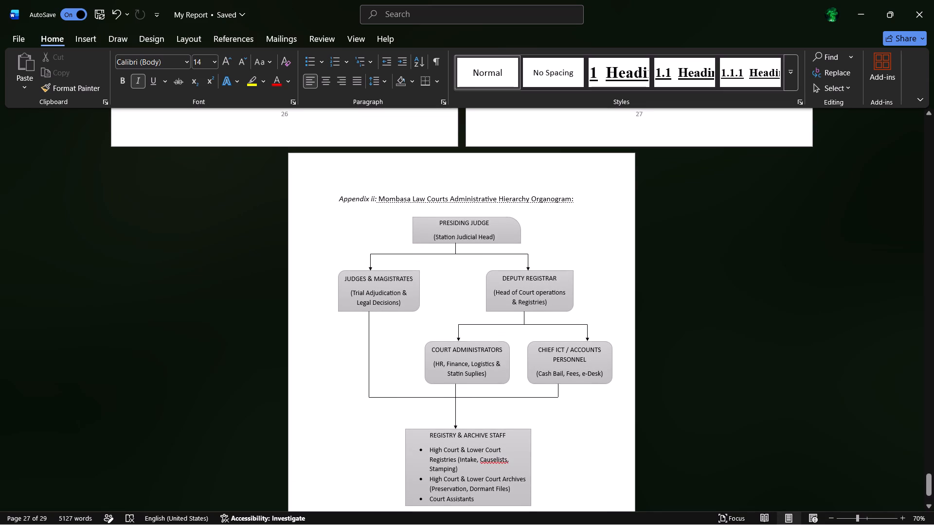
right_click(493, 463)
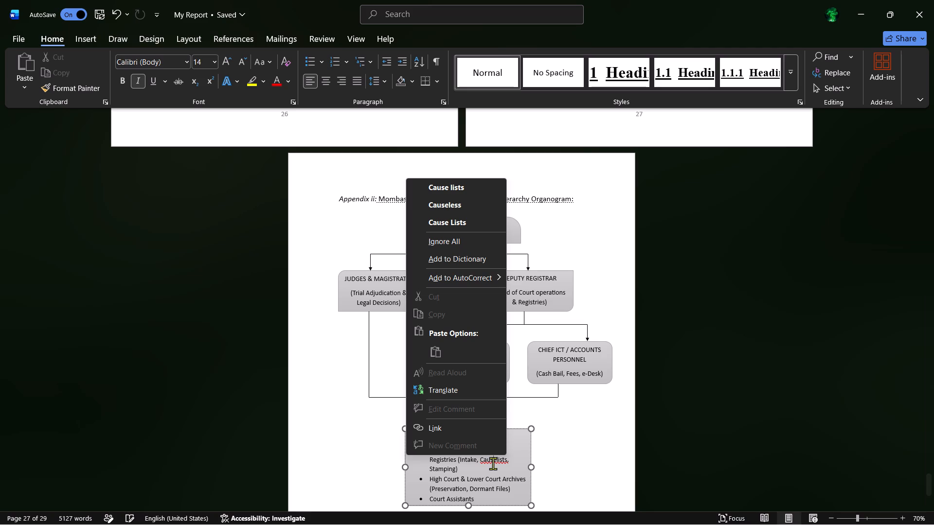
click(493, 463)
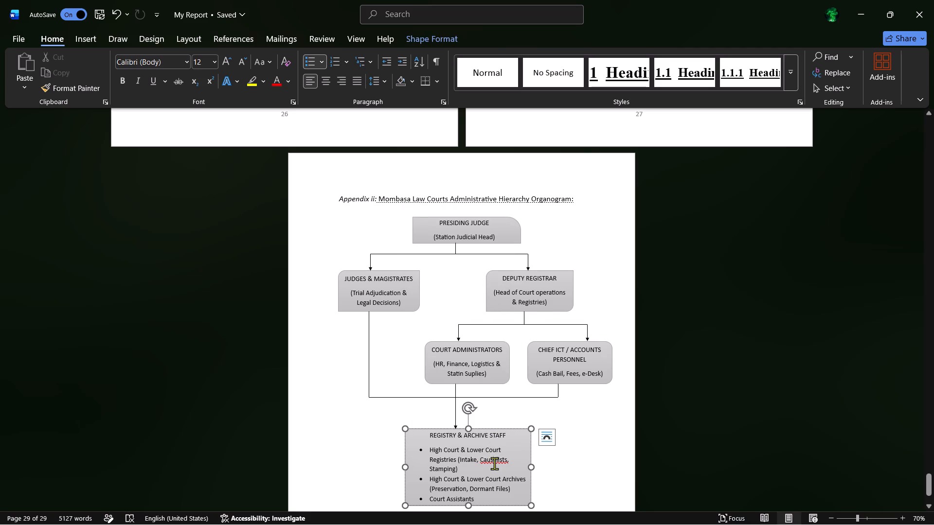
right_click(494, 463)
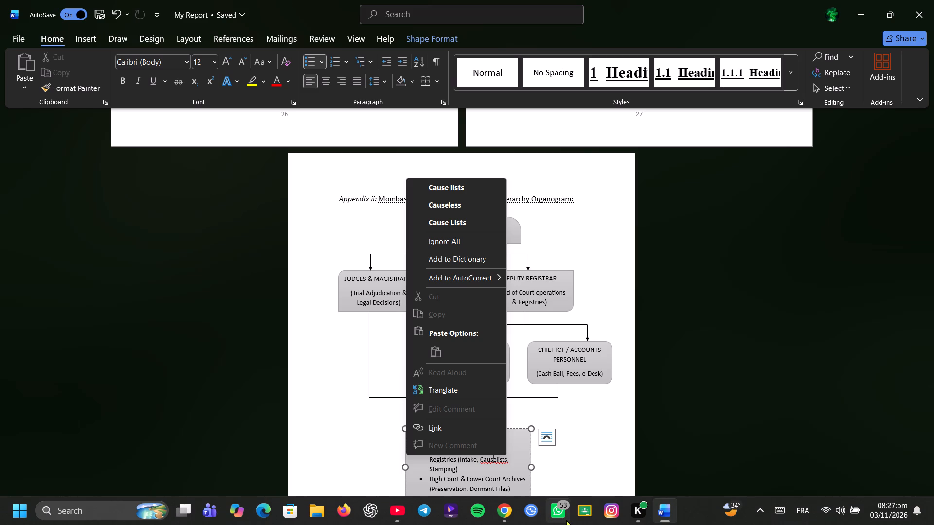
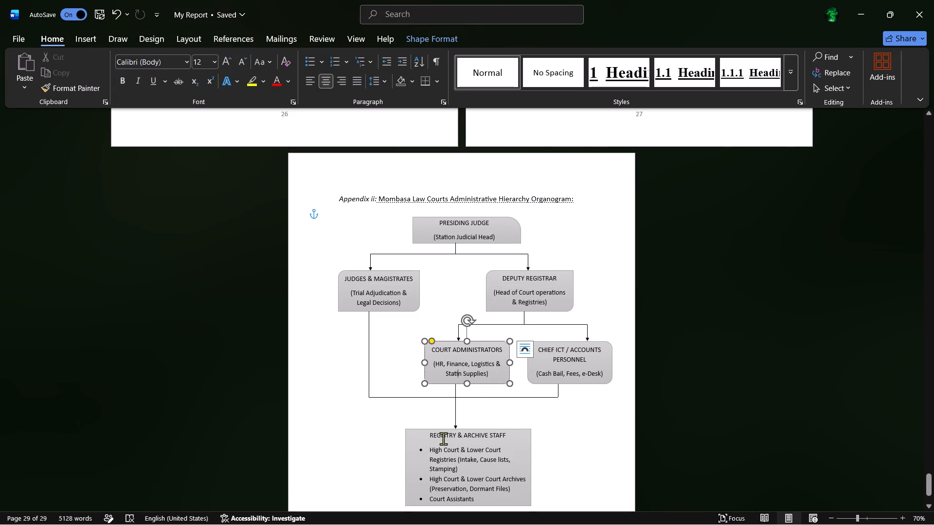
key(o)
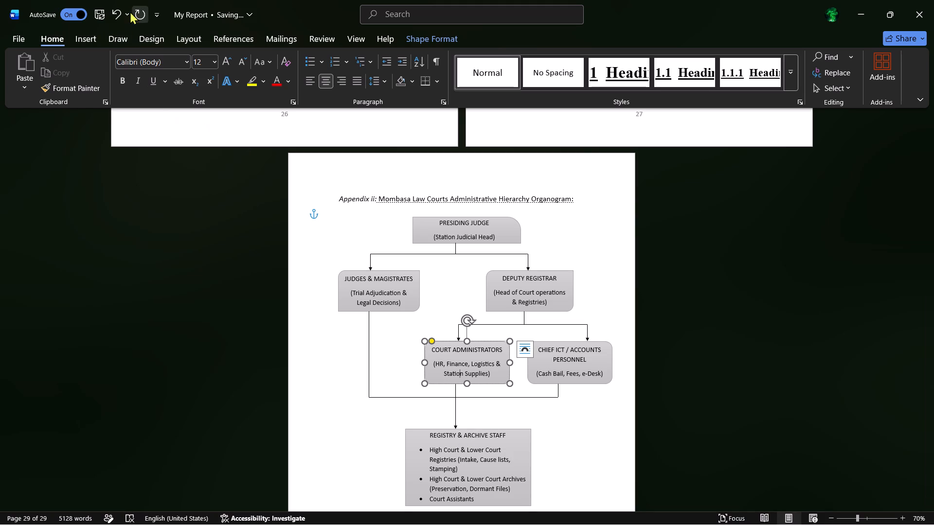
click(96, 5)
Apply the suggested single-space correction "Vs The" to the first Judgment entry, HCCRA/E083/2023, in the Court 4 cause list.
scroll(357, 372, up, 1)
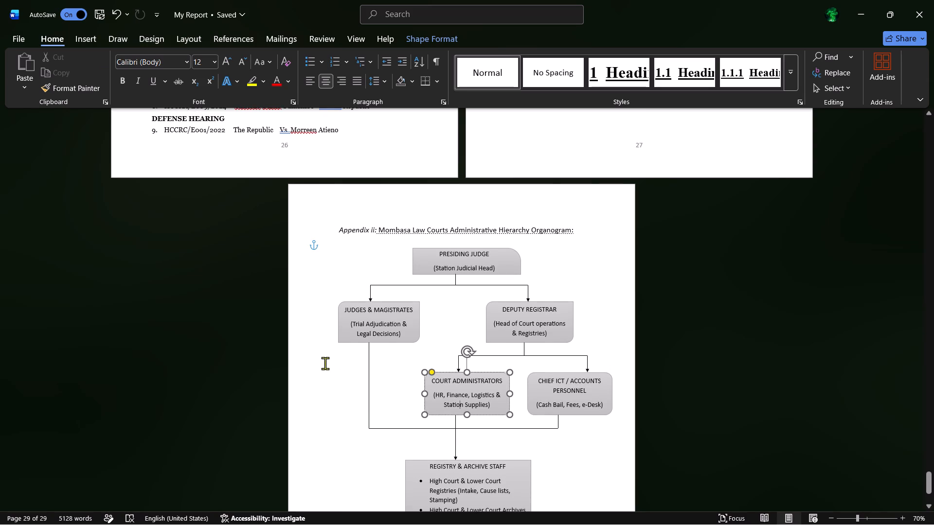
click(293, 153)
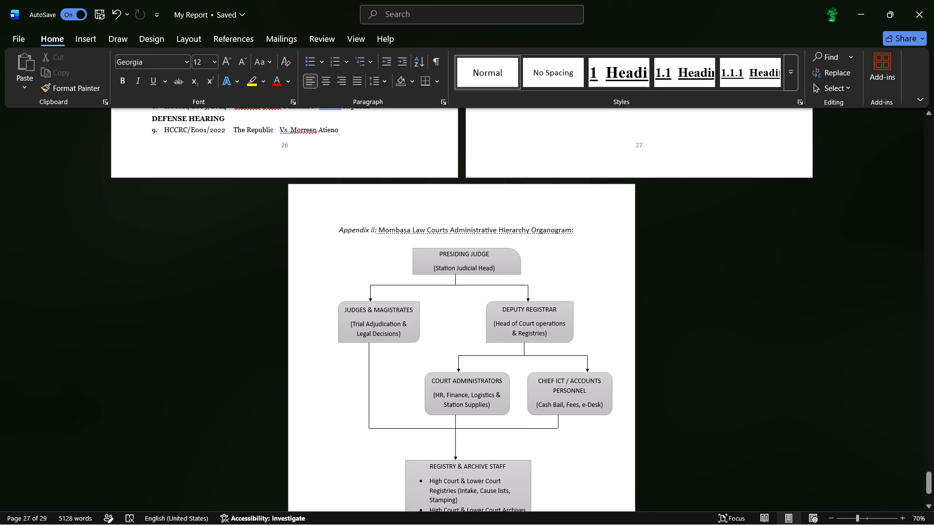
scroll(236, 357, up, 1)
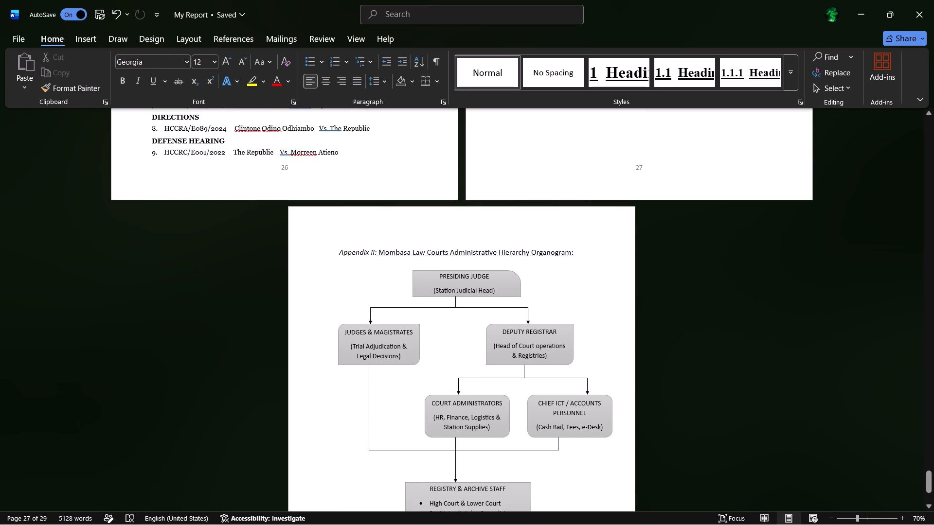
scroll(236, 357, up, 1)
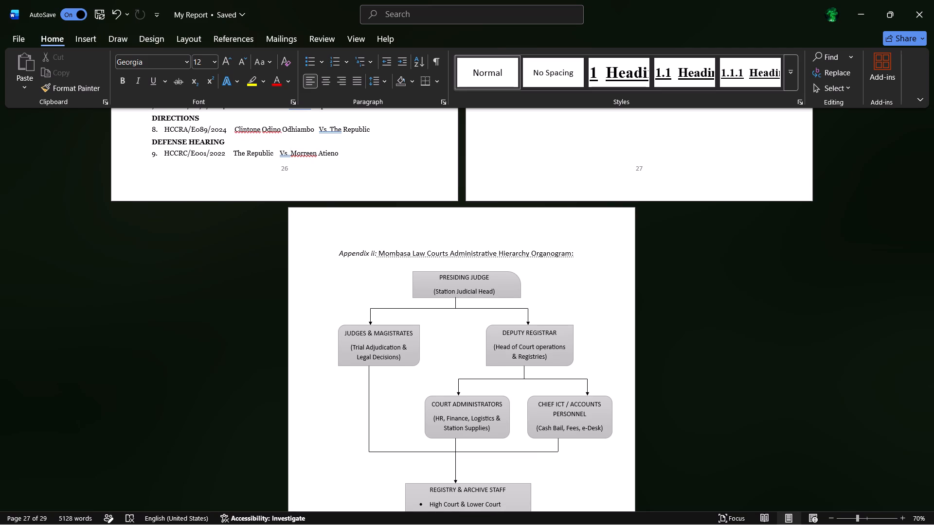
scroll(236, 357, up, 3)
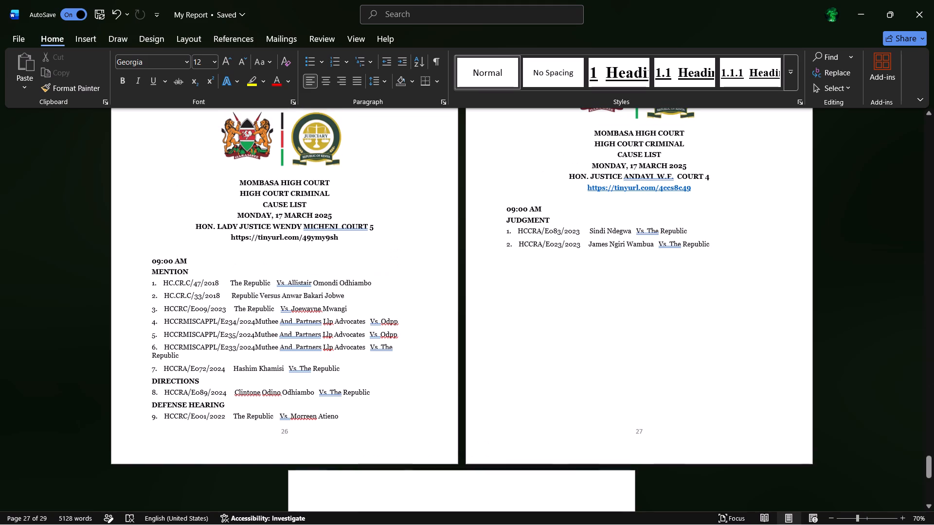
scroll(236, 357, up, 2)
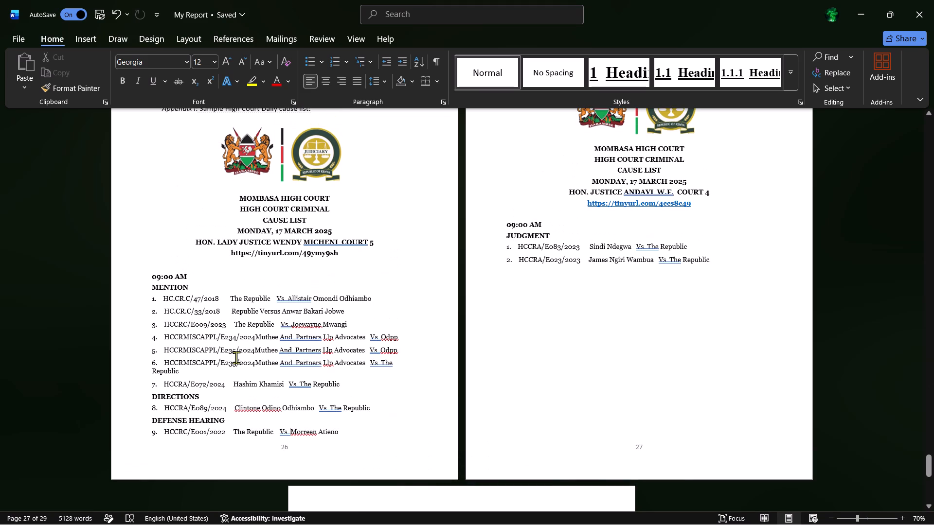
click(649, 248)
right_click(649, 248)
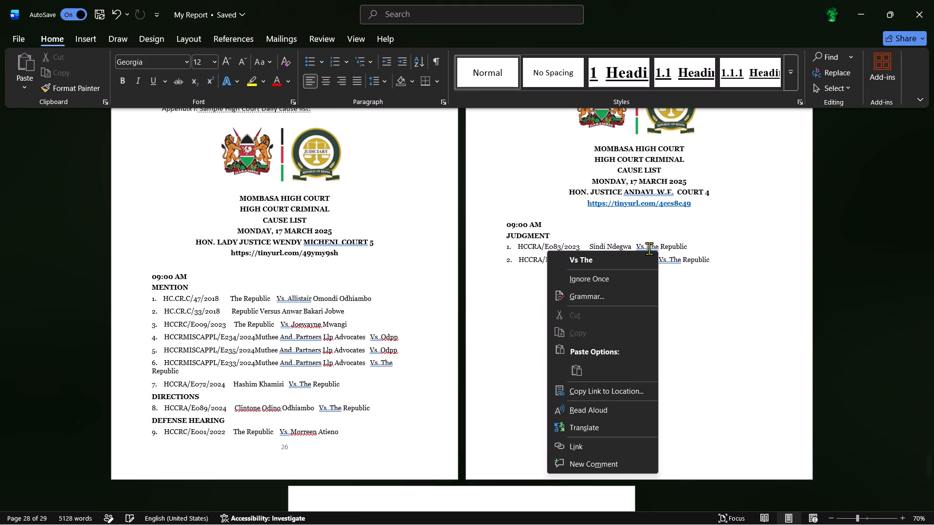
click(606, 262)
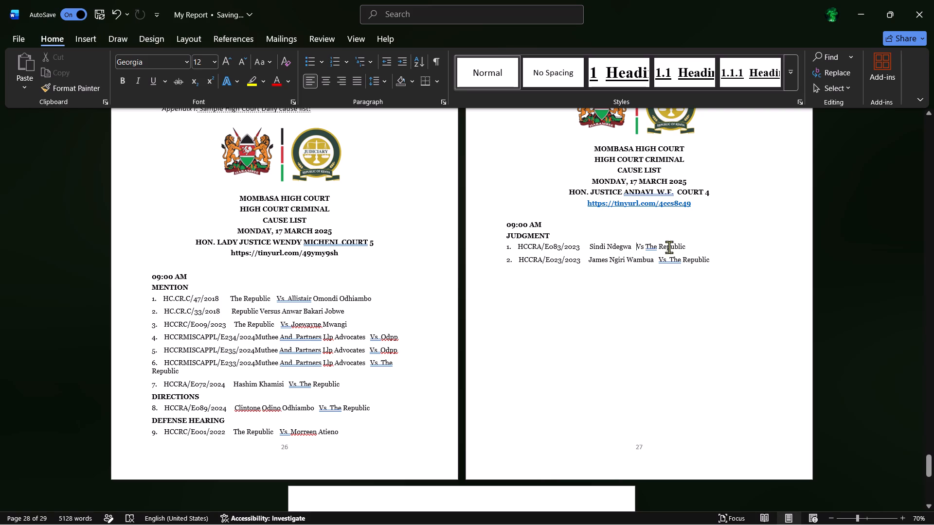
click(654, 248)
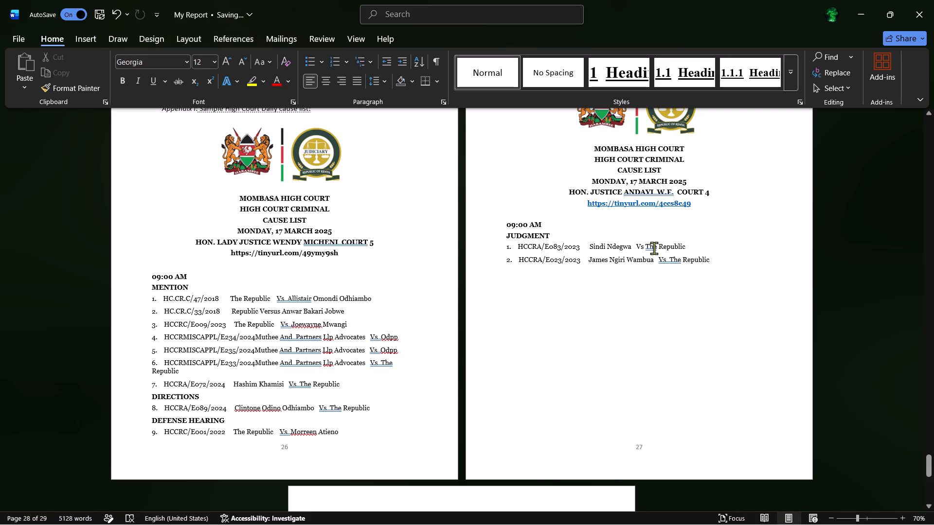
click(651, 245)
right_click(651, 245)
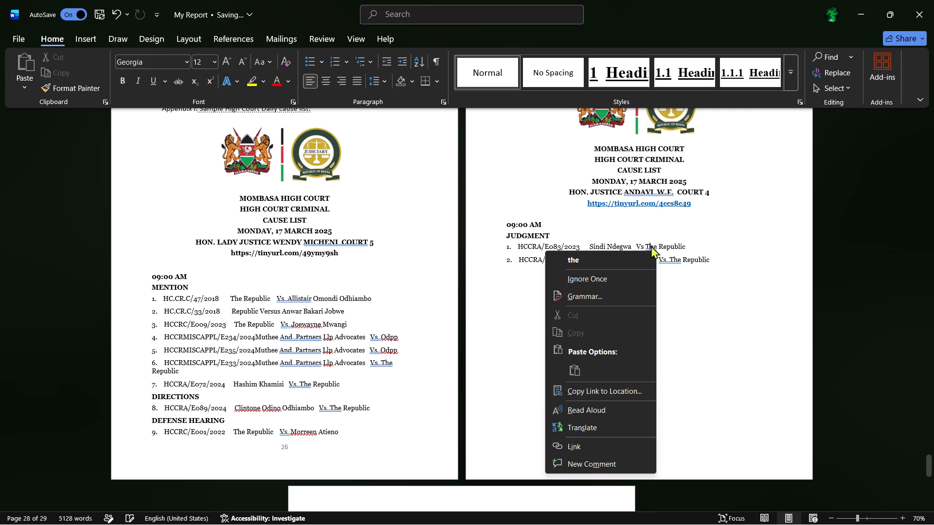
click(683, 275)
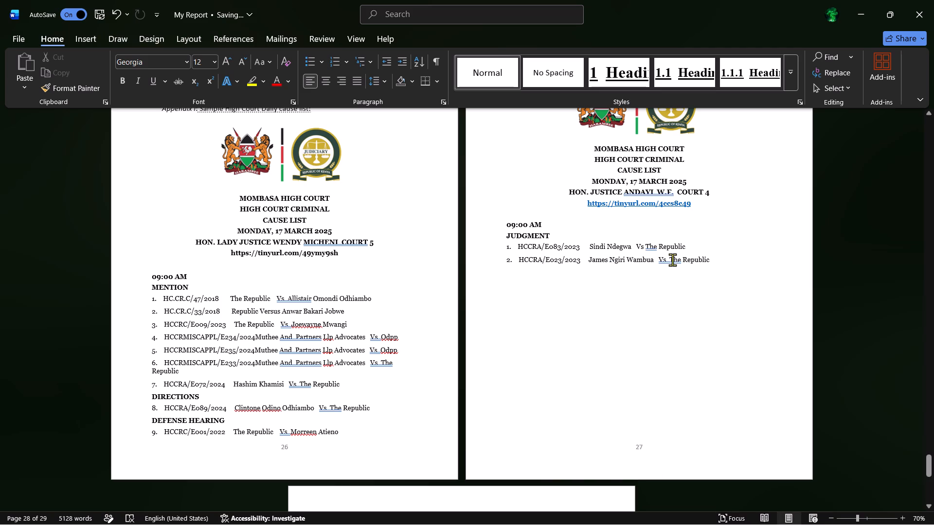
Apply the suggested single-space correction "Vs The" to the second Judgment entry, HCCRA/E023/2023.
click(672, 260)
right_click(673, 261)
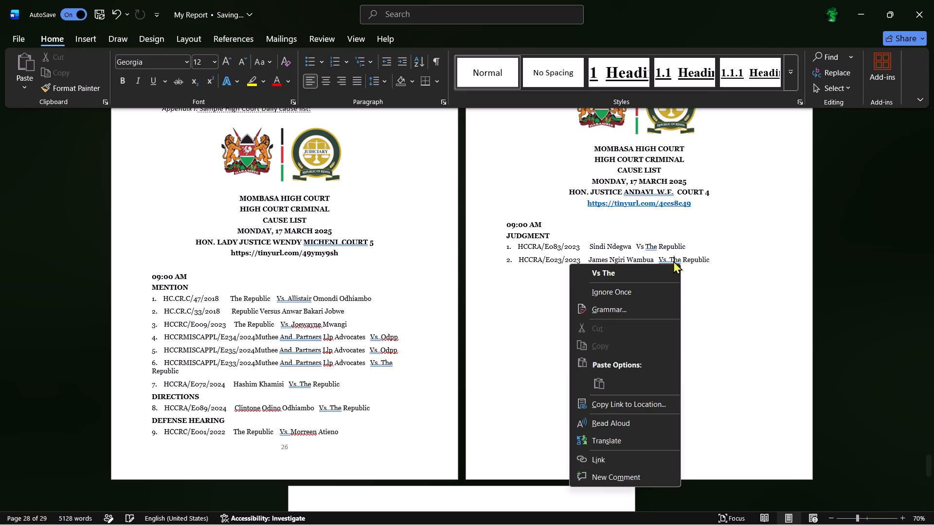
click(653, 270)
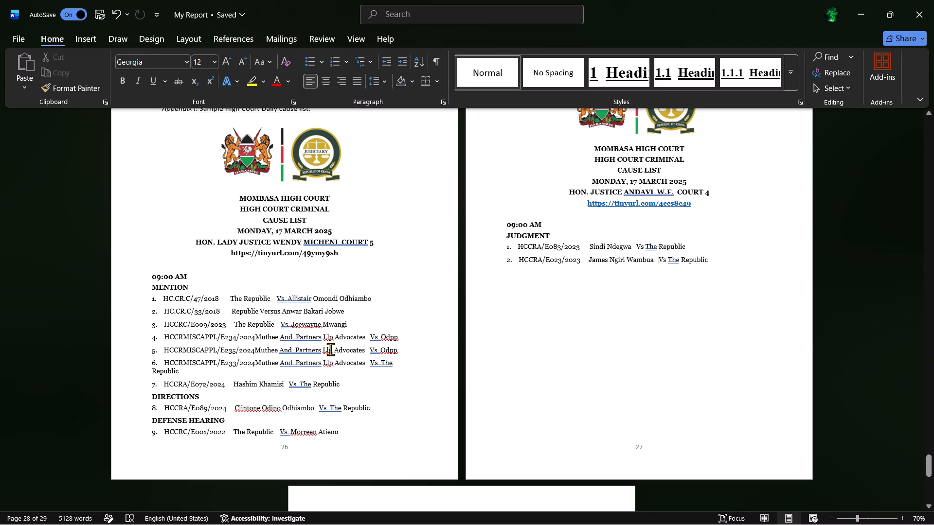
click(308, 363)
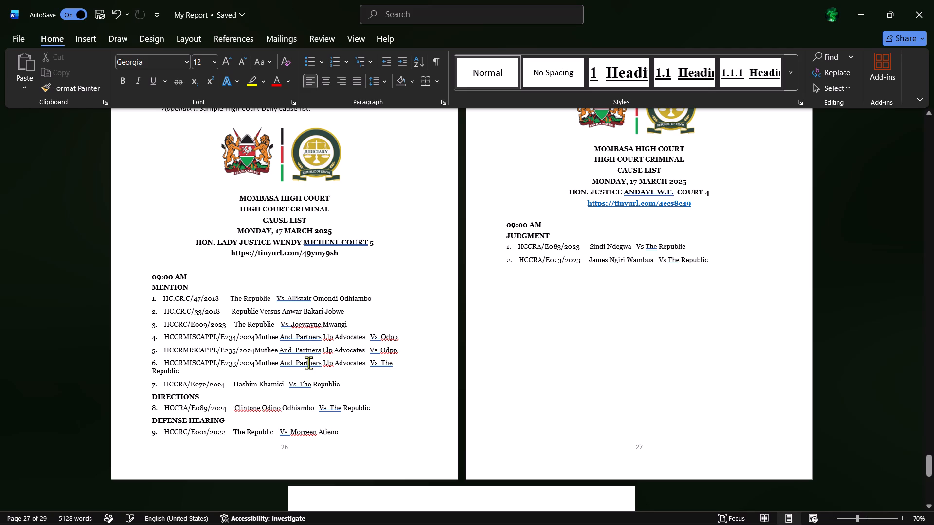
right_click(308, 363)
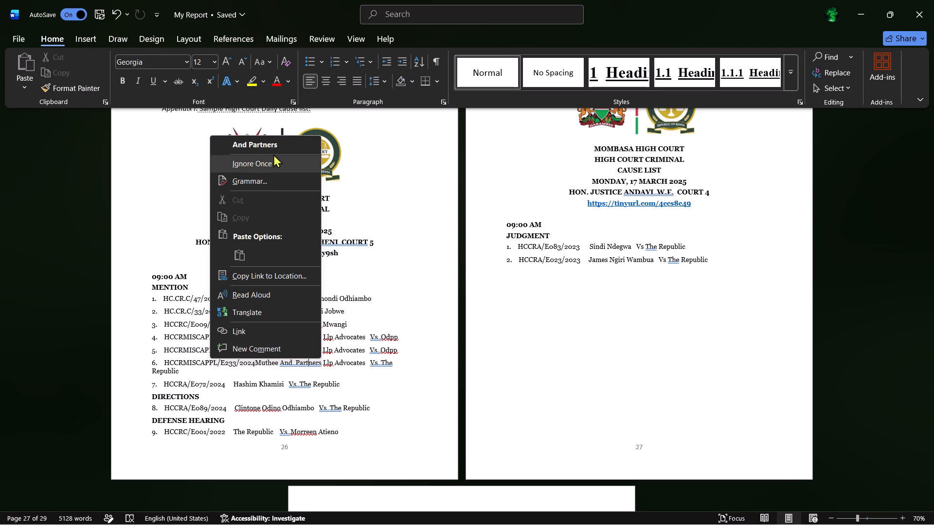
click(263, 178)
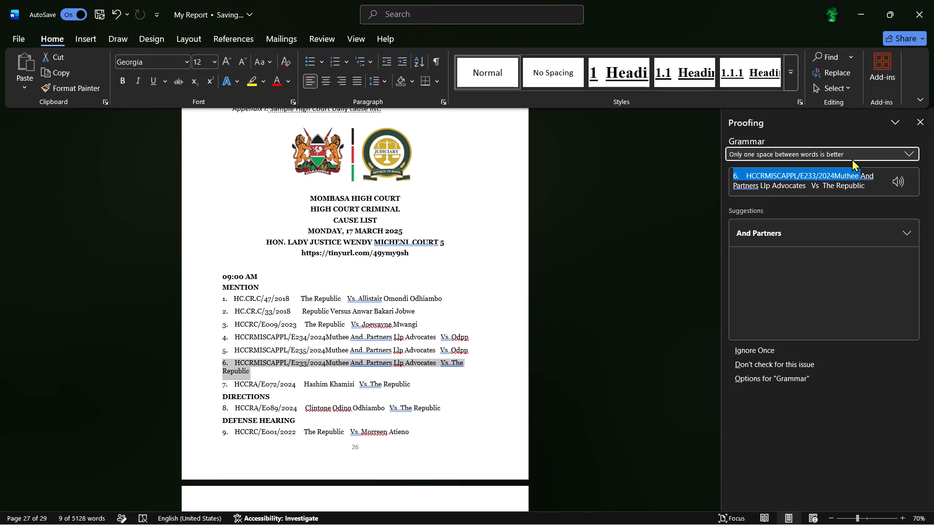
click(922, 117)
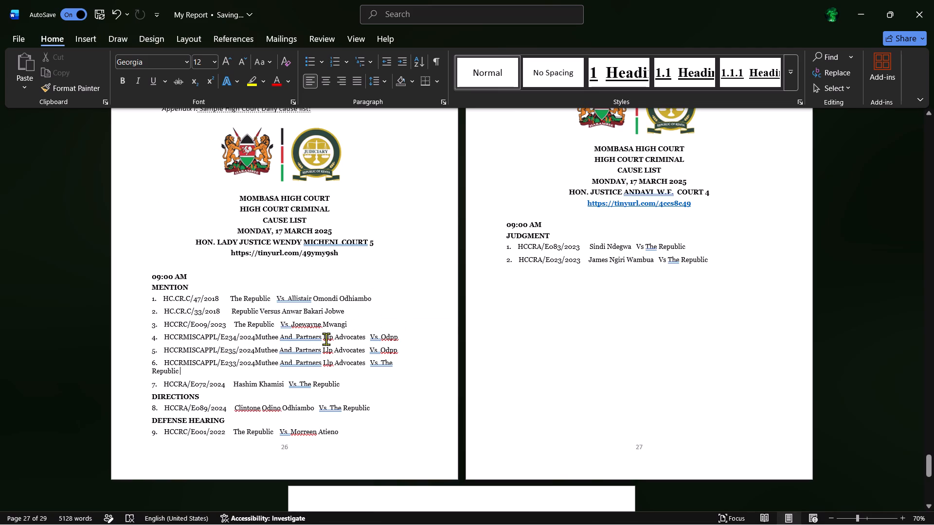
Widen the gap between "Vs" and the party's name by one space in Mention entries 1 and 3 of the Court 5 cause list.
click(289, 297)
key(BackSpace)
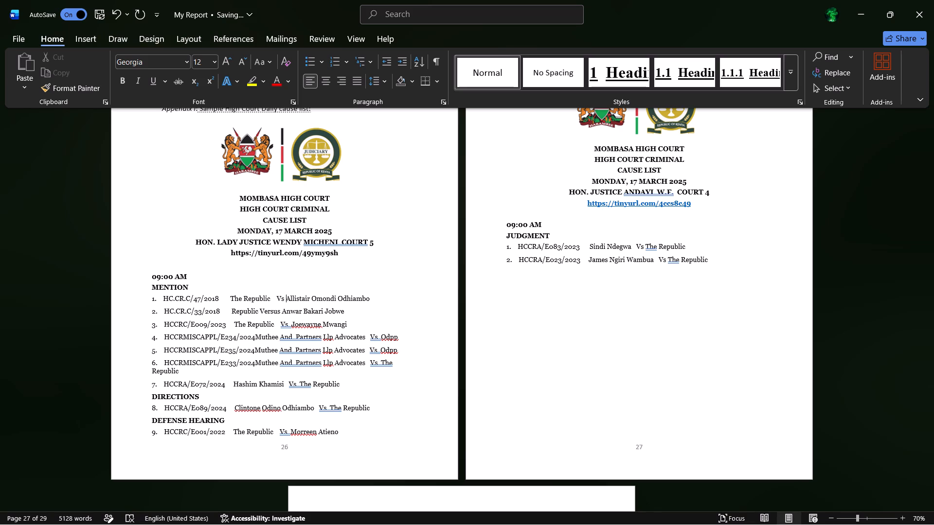
key(space)
key(space)
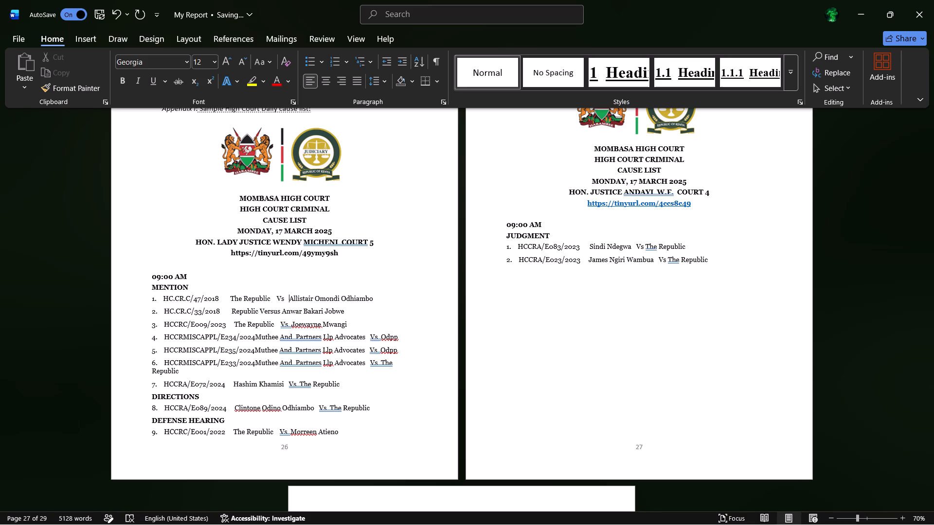
click(294, 330)
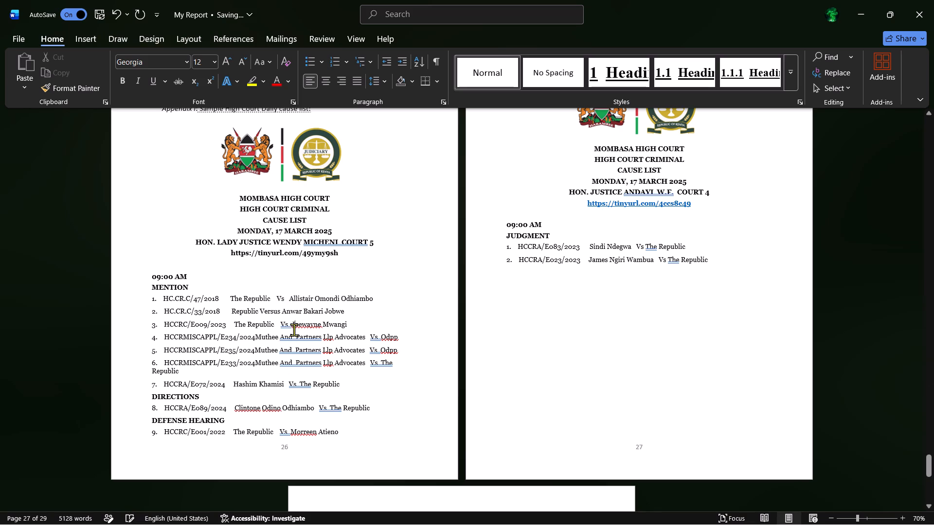
key(Left)
key(Left)
key(space)
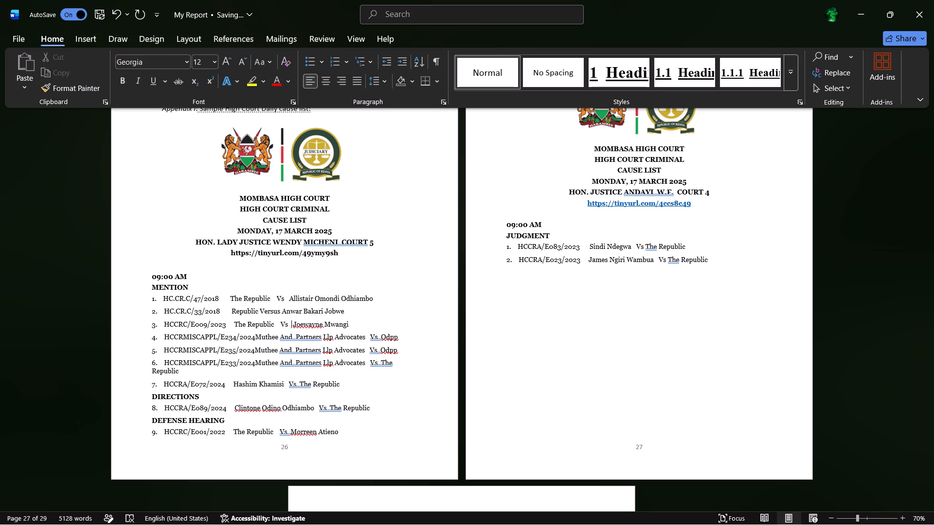
Widen the gap between "And" and "Partners" by one space in Mention entries 4, 5 and 6 of the Court 5 cause list.
key(Down)
key(space)
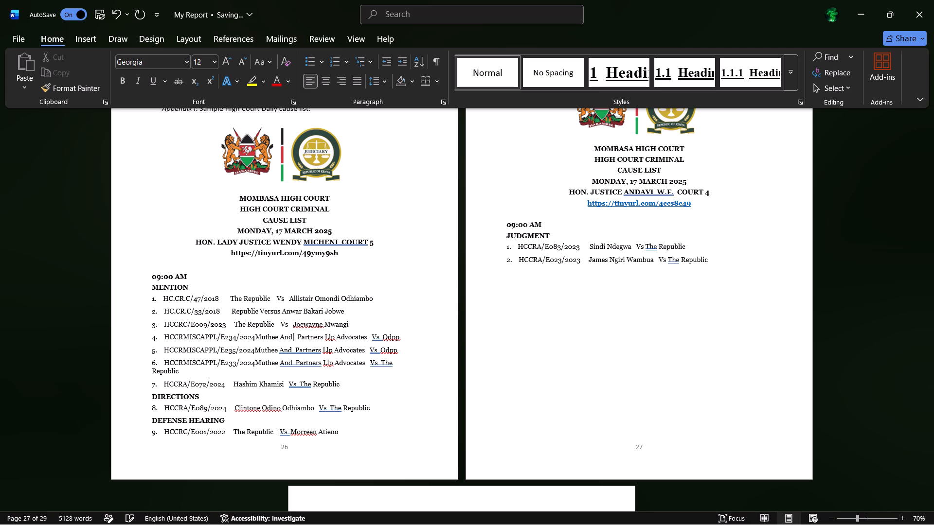
key(Down)
key(space)
key(Down)
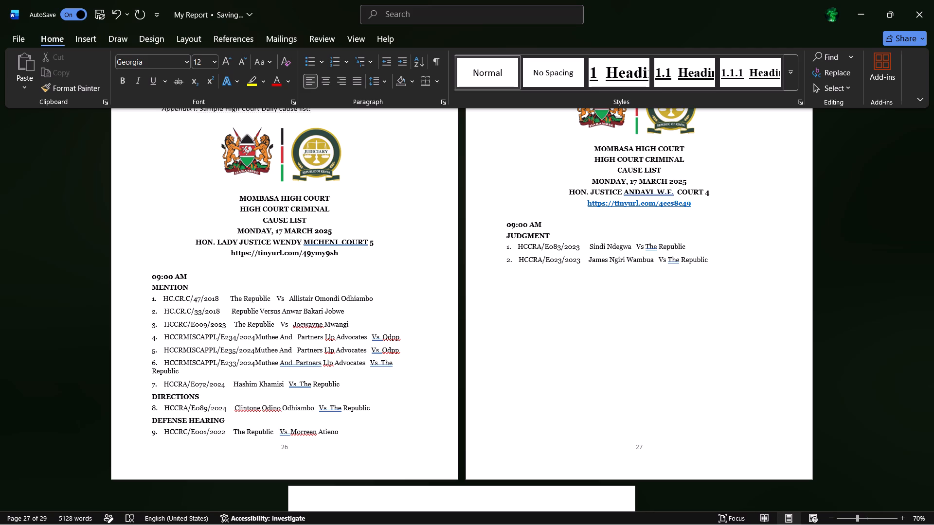
key(space)
Add one space after "Vs" in Mention entries 6, 5 and 4 of the Court 5 cause list.
key(Right)
key(Right)
key(Right)
key(Right)
key(Right)
key(Right)
key(Right)
key(Right)
key(Right)
key(Right)
key(Right)
key(Right)
key(Right)
key(Right)
key(Right)
key(Right)
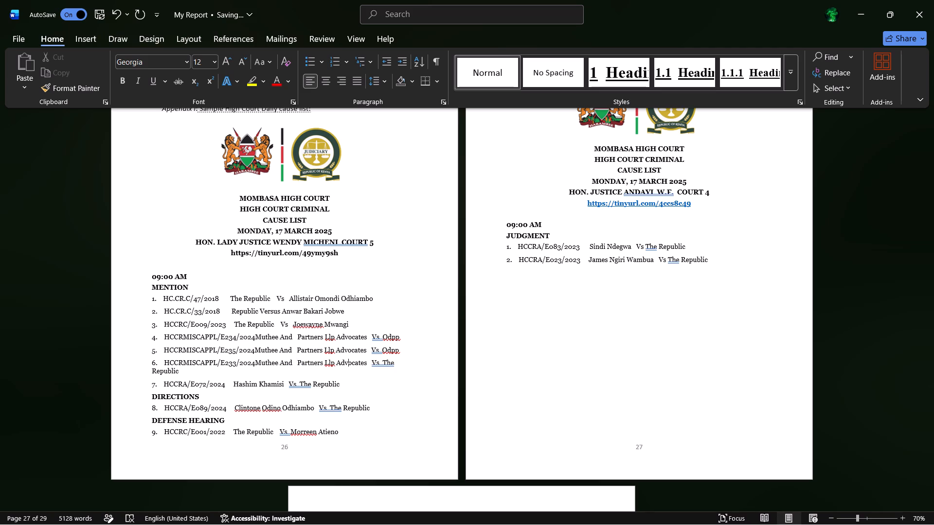
key(Right)
key(Right)
key(Right)
key(Right)
key(Right)
key(Right)
key(Right)
key(Right)
key(Right)
key(Right)
key(Right)
key(space)
key(Up)
key(space)
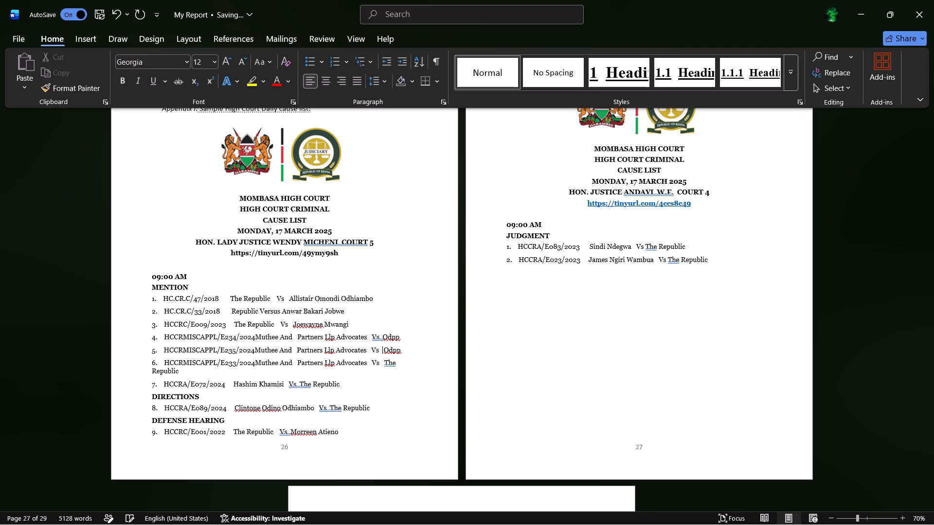
key(Up)
key(space)
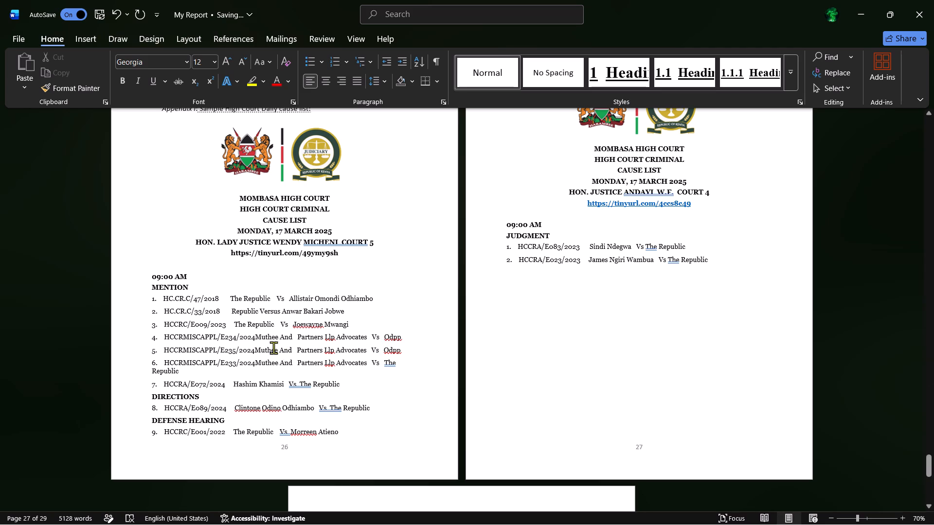
key(Down)
key(Down)
key(Down)
key(Down)
key(Left)
key(Left)
key(Left)
key(Left)
key(Left)
key(Left)
key(Left)
key(Left)
key(Left)
key(Left)
key(Left)
key(Left)
key(Left)
key(space)
key(Down)
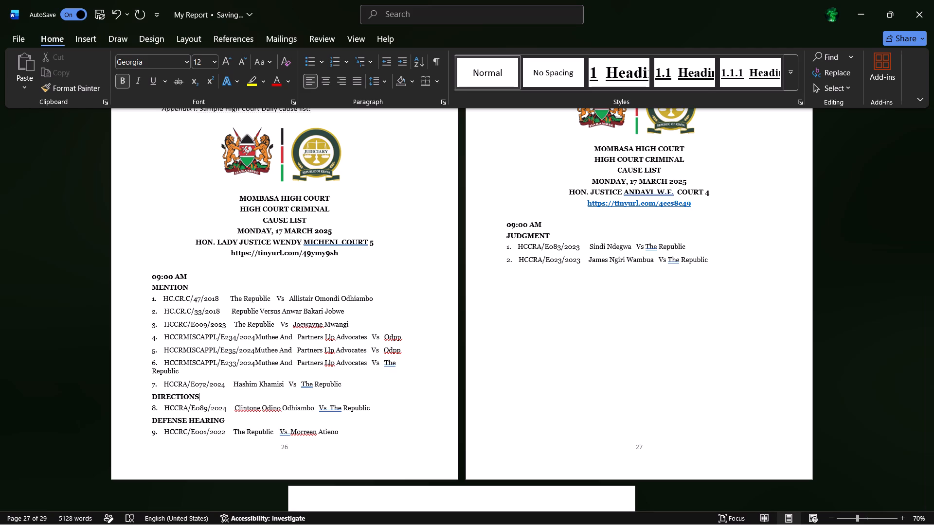
key(Down)
key(Right)
key(Right)
key(Right)
key(Right)
key(Right)
key(Right)
key(Right)
key(Right)
key(space)
key(Down)
key(Down)
key(Left)
key(Left)
key(Left)
key(Left)
key(Left)
key(Left)
key(Left)
key(Left)
key(Left)
key(Left)
key(Left)
key(Left)
key(space)
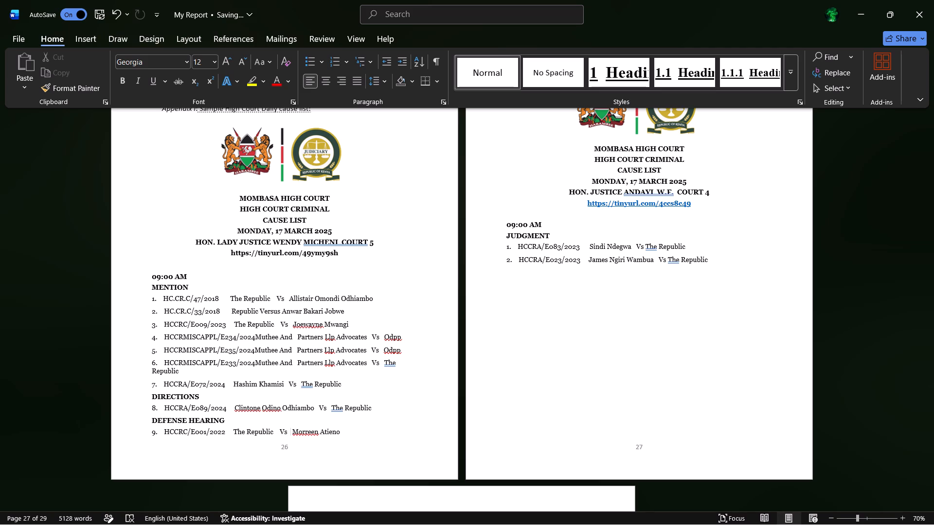
Add two spaces between "Vs" and "The Republic" in both Judgment entries of the Court 4 cause list.
click(645, 246)
key(space)
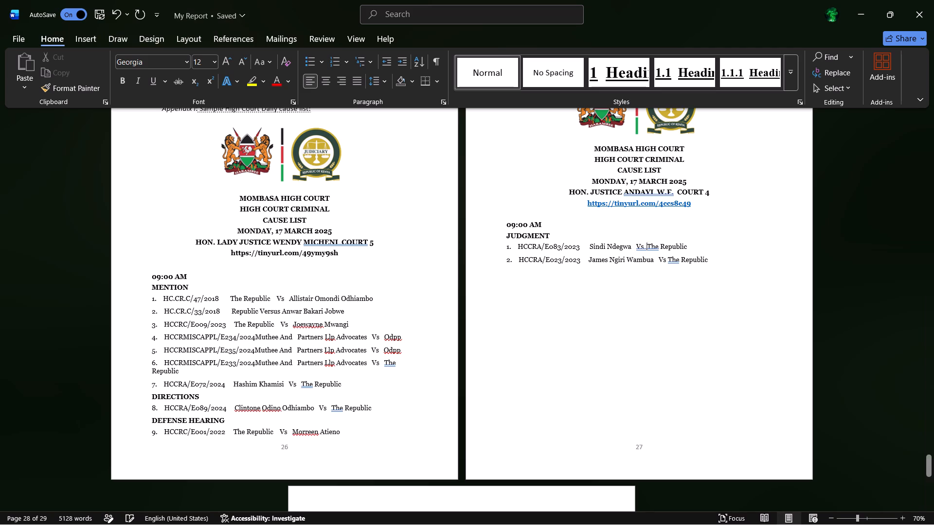
key(space)
key(Down)
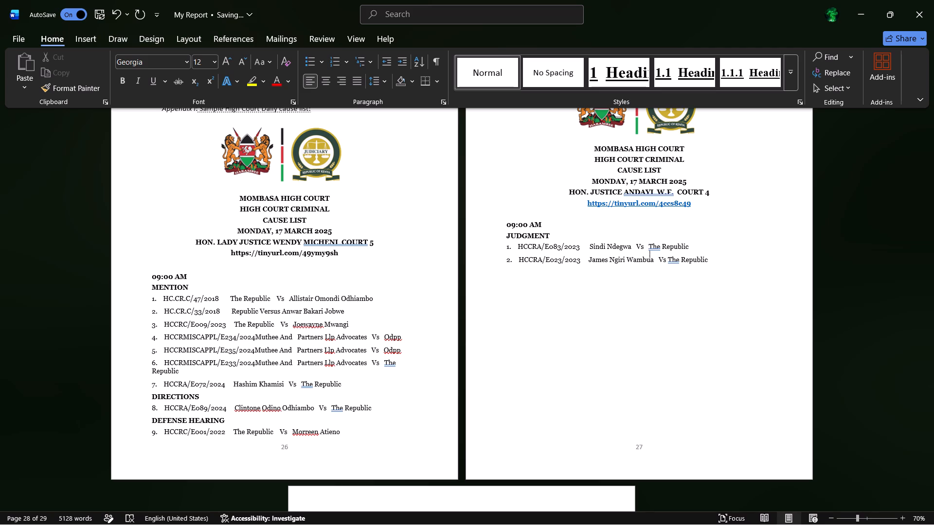
key(Right)
key(Right)
key(Right)
key(Right)
key(Right)
key(Right)
key(space)
key(space)
Add the flagged word "Lodwar" in the bibliography's Turkana University College entry to the spelling dictionary.
scroll(686, 319, down, 1)
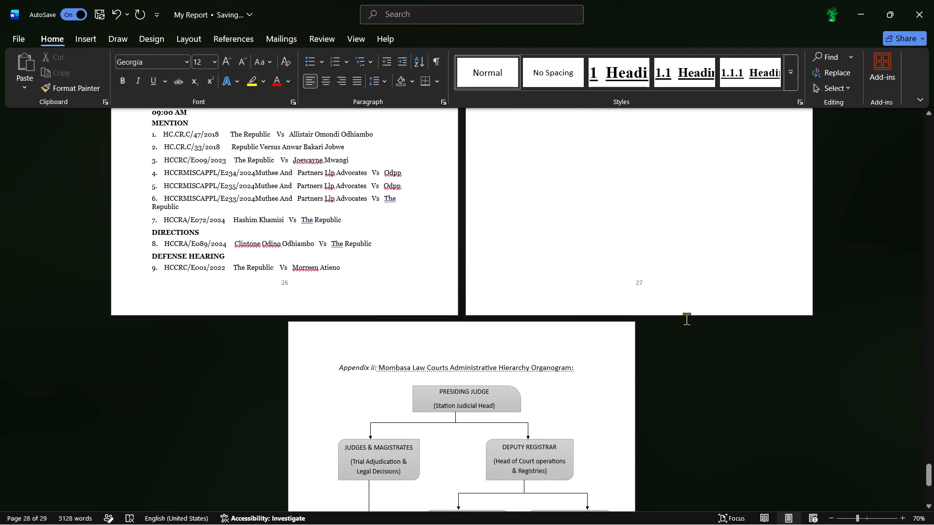
scroll(686, 319, down, 5)
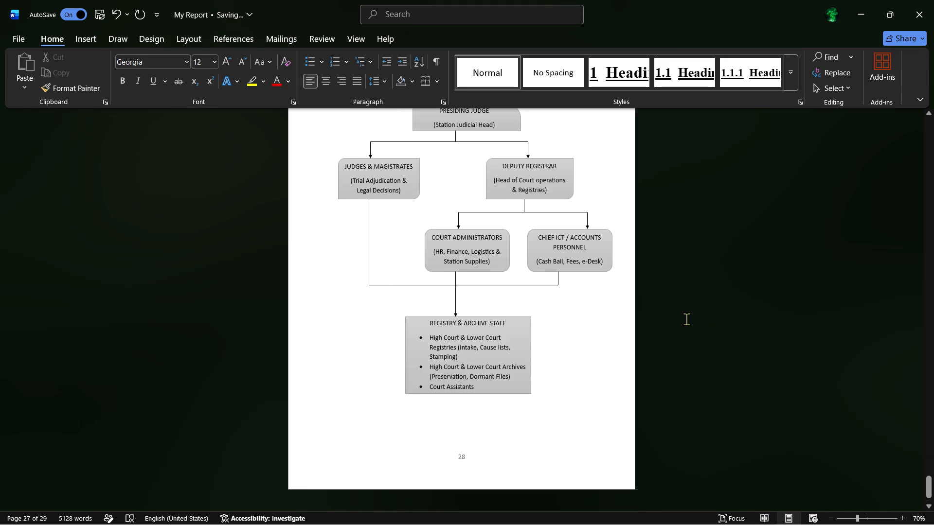
scroll(686, 319, up, 3)
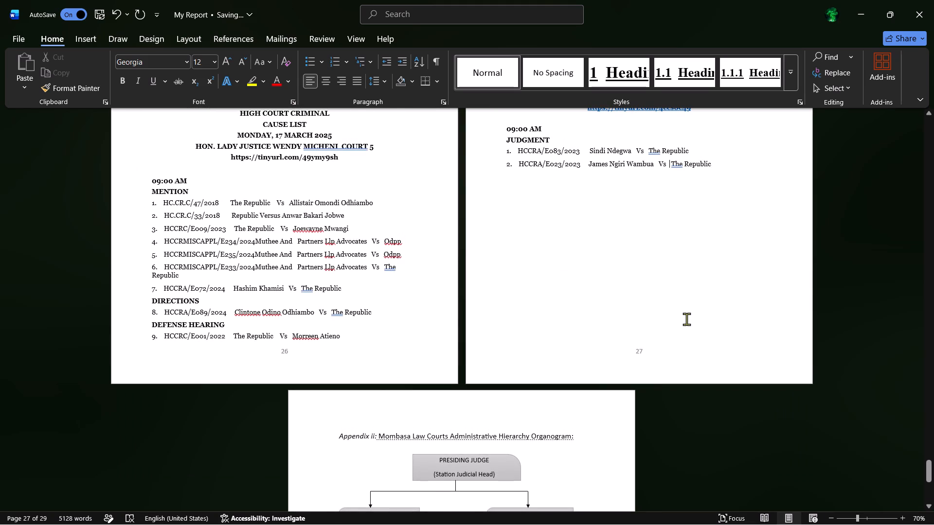
scroll(686, 319, up, 4)
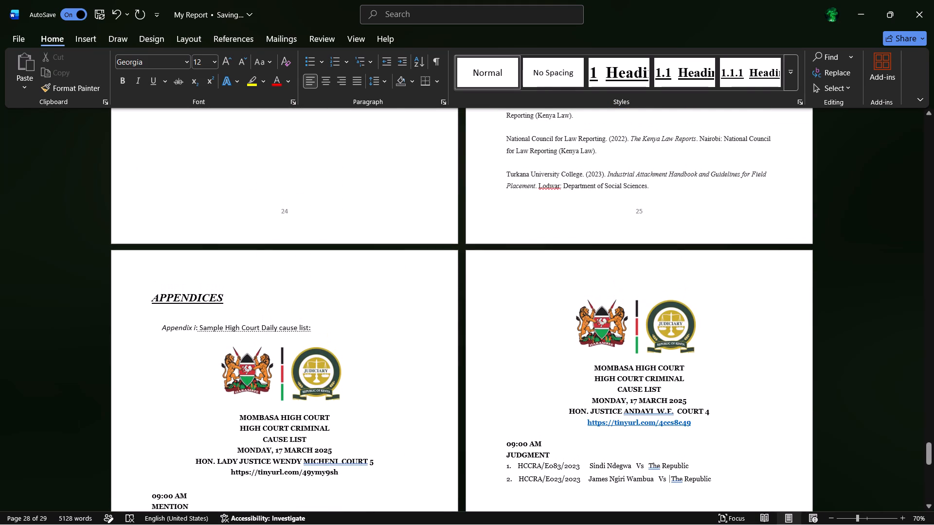
scroll(686, 319, up, 4)
scroll(723, 272, up, 1)
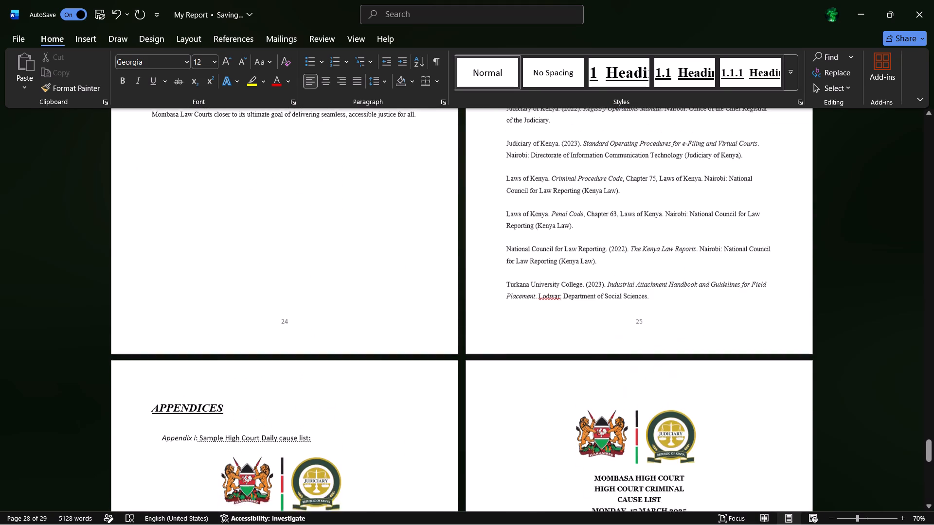
scroll(723, 272, up, 2)
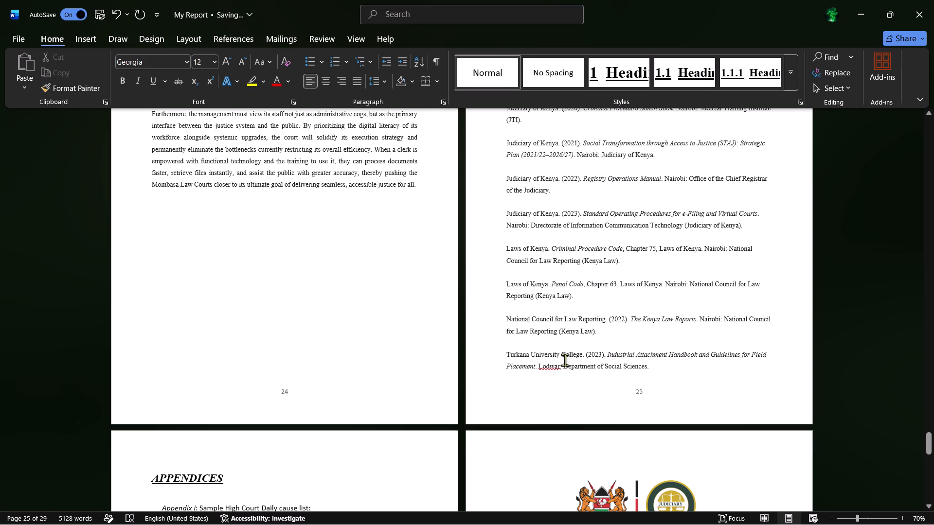
click(546, 369)
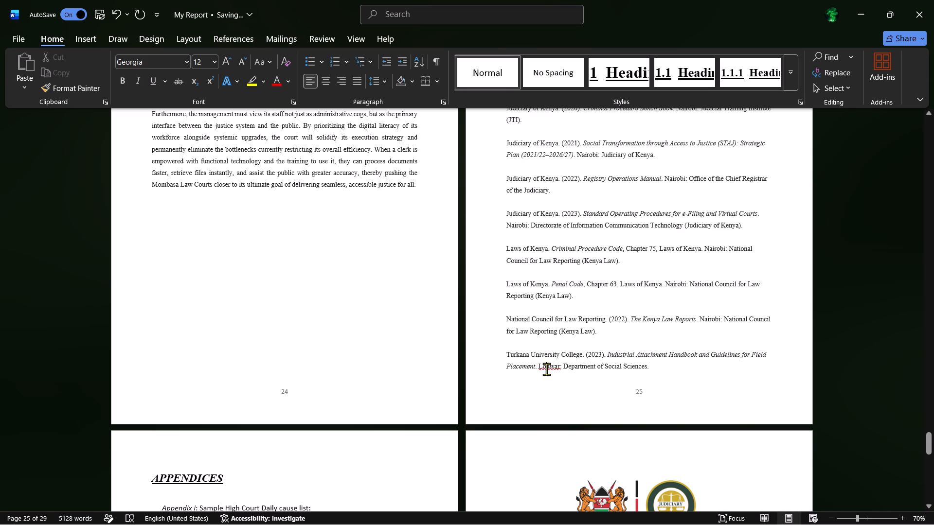
right_click(546, 369)
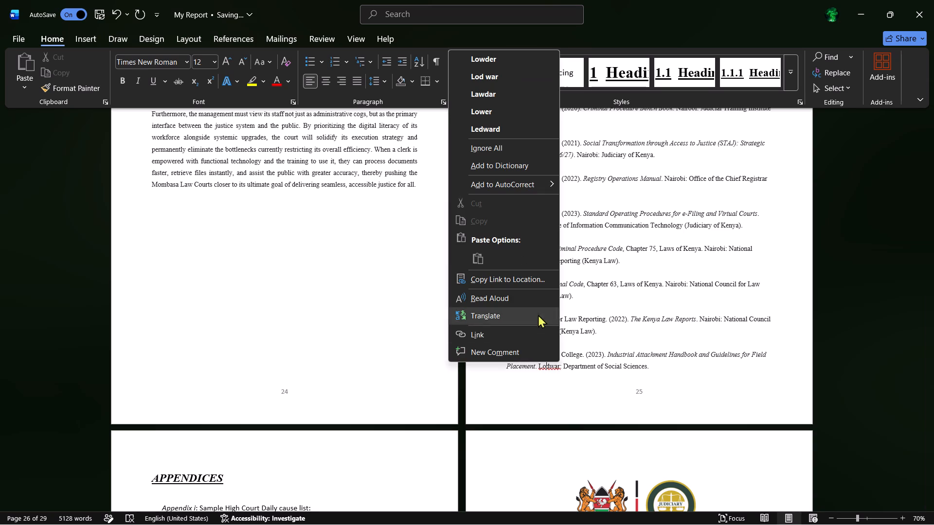
click(499, 168)
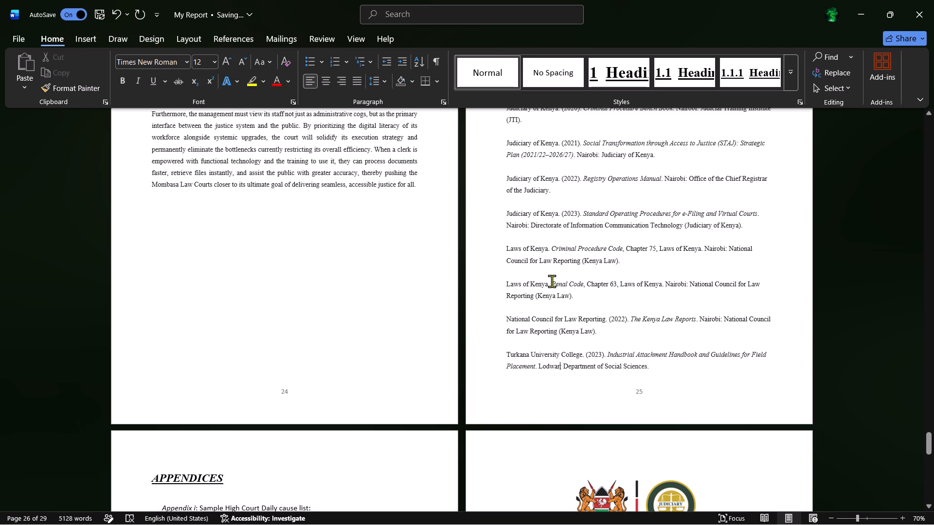
key(Right)
Review the report's pages backward from the bibliography through the recommendations, evaluation, work experience and introduction chapters to the title page.
scroll(552, 281, up, 3)
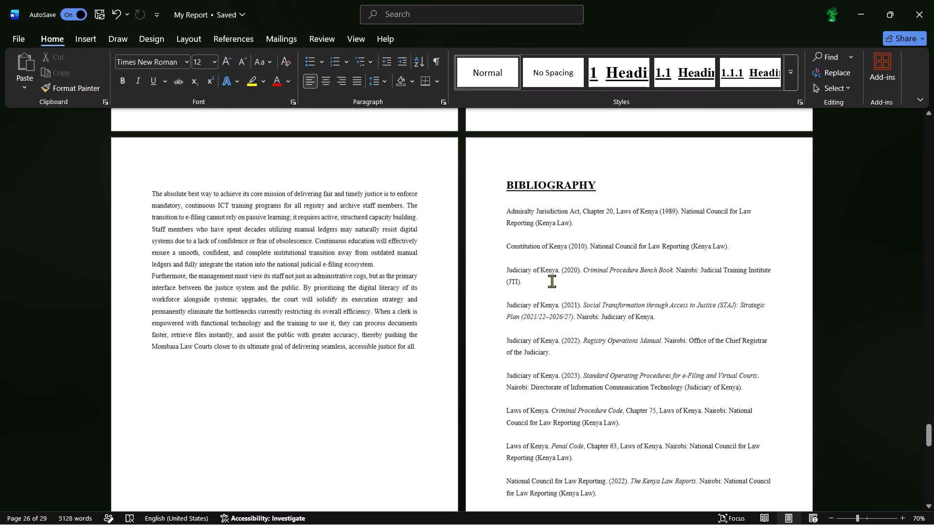
scroll(552, 281, up, 4)
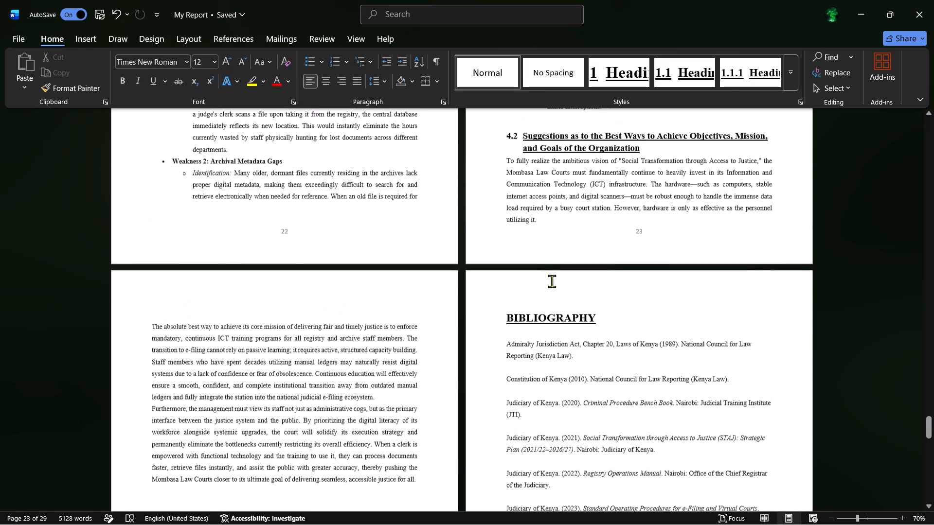
scroll(552, 281, up, 3)
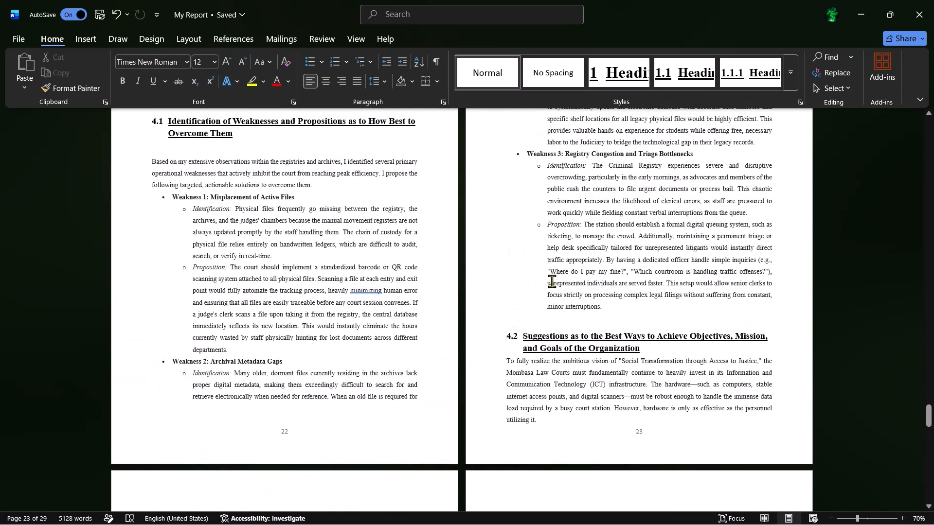
scroll(552, 281, up, 3)
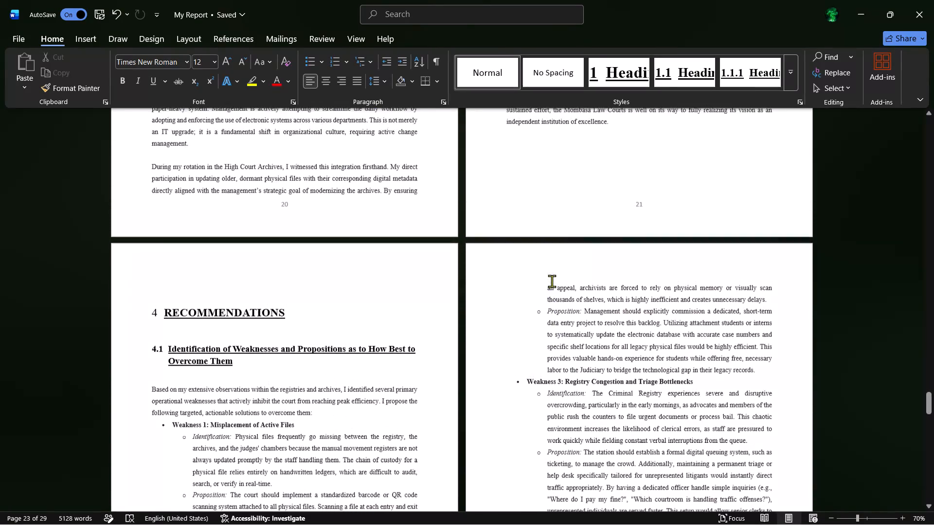
scroll(552, 281, up, 6)
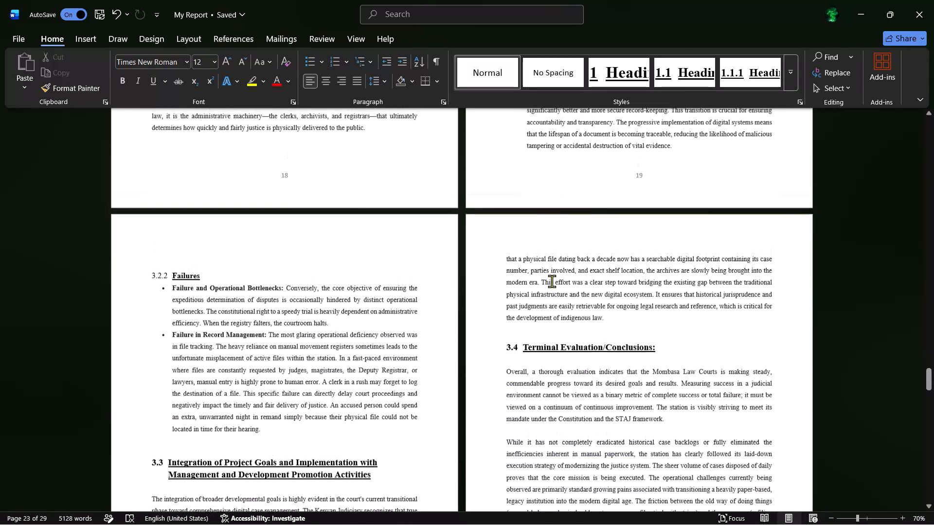
scroll(552, 281, up, 4)
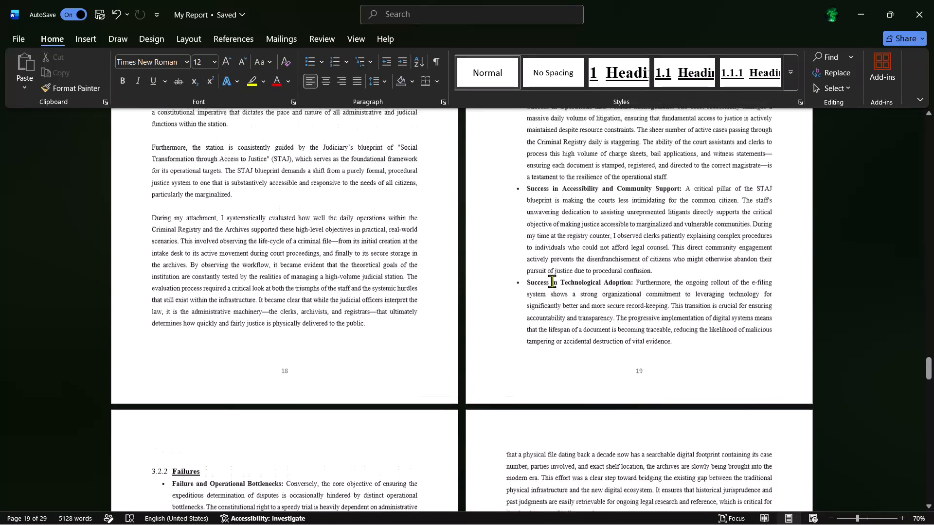
scroll(552, 281, up, 17)
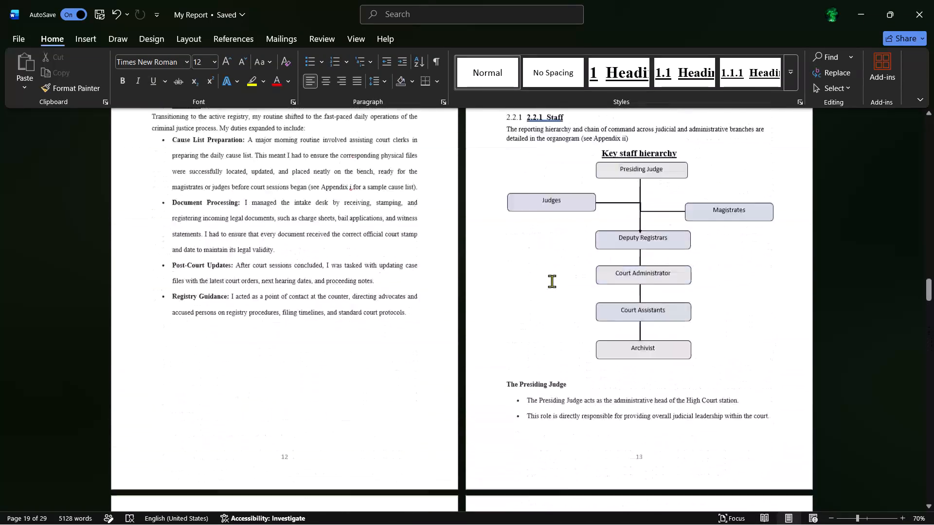
scroll(552, 281, up, 7)
scroll(552, 281, down, 5)
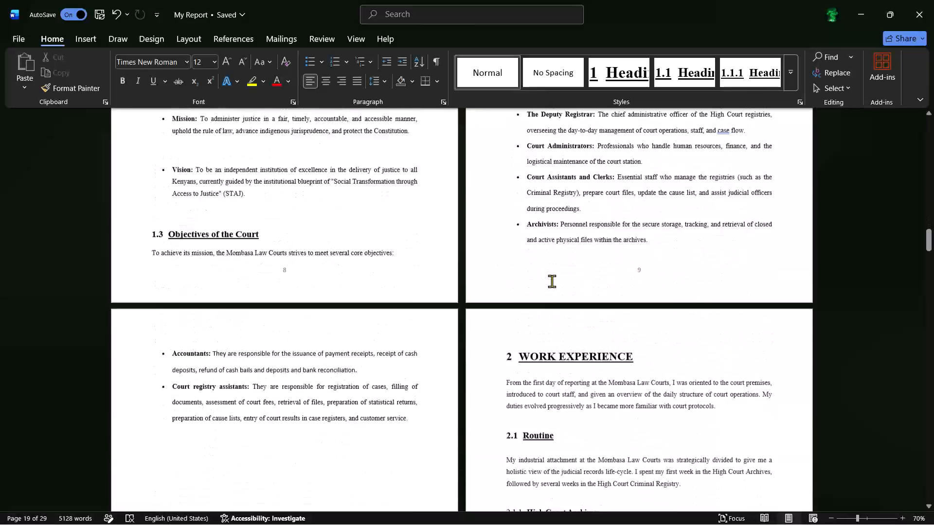
scroll(552, 281, down, 4)
scroll(552, 281, up, 3)
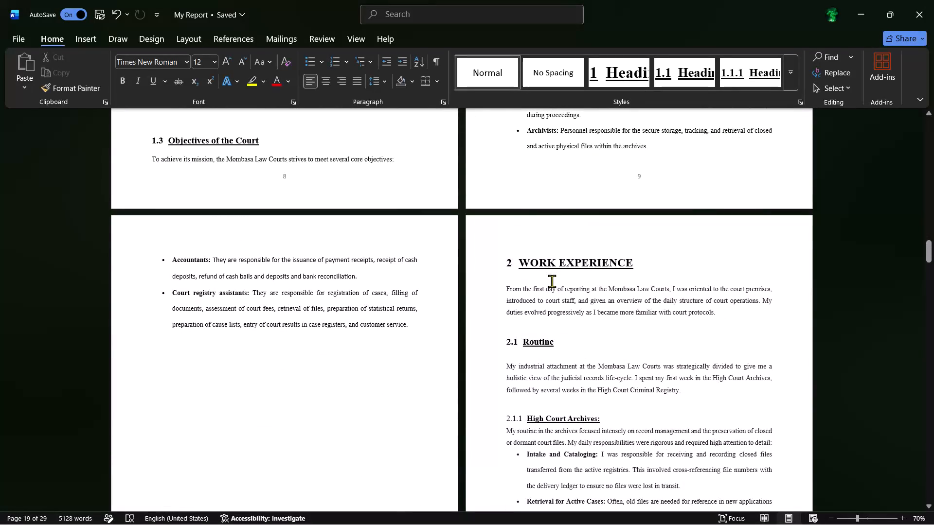
scroll(552, 281, up, 13)
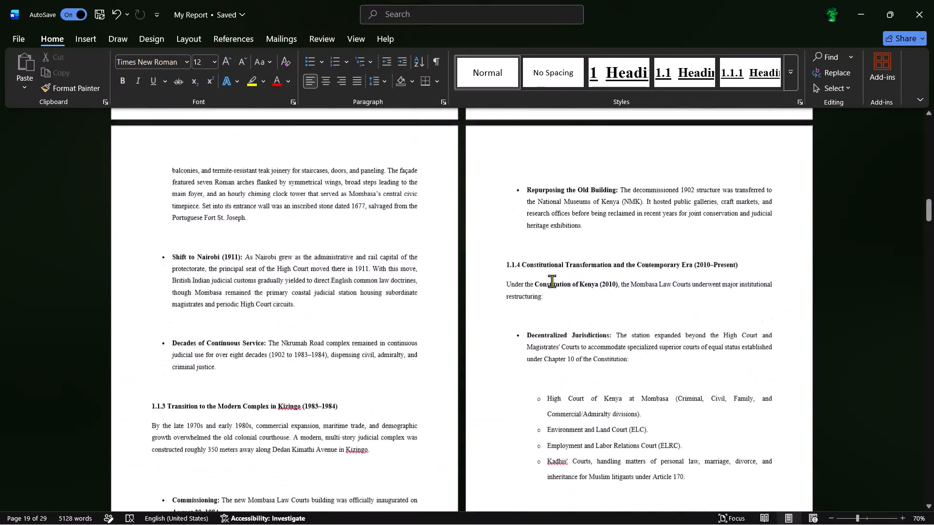
scroll(552, 281, up, 9)
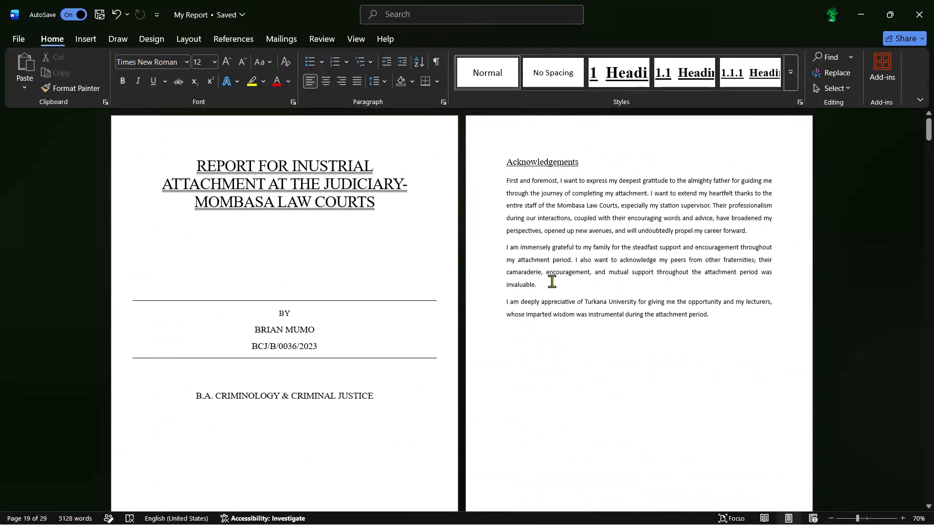
Examine the table of contents, checking its chapter and section entries and page numbers through to the appendices.
scroll(552, 281, down, 3)
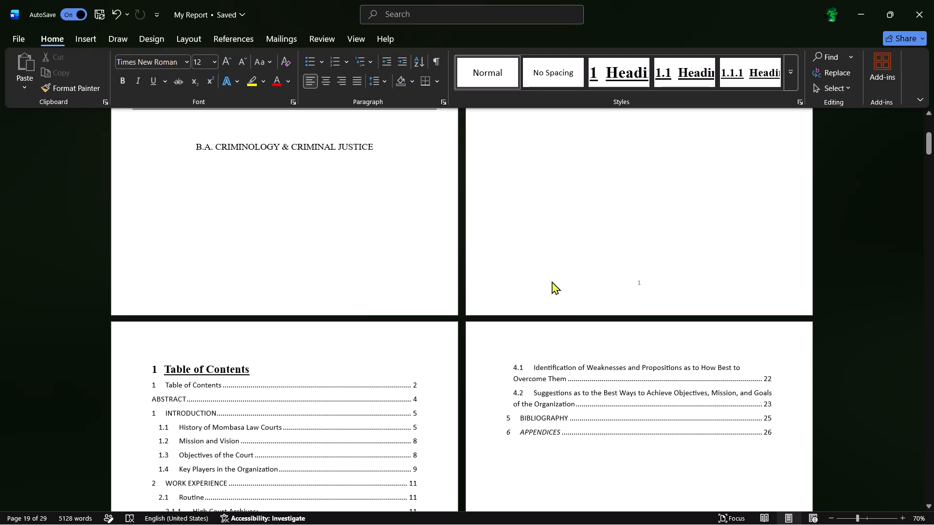
scroll(552, 281, down, 3)
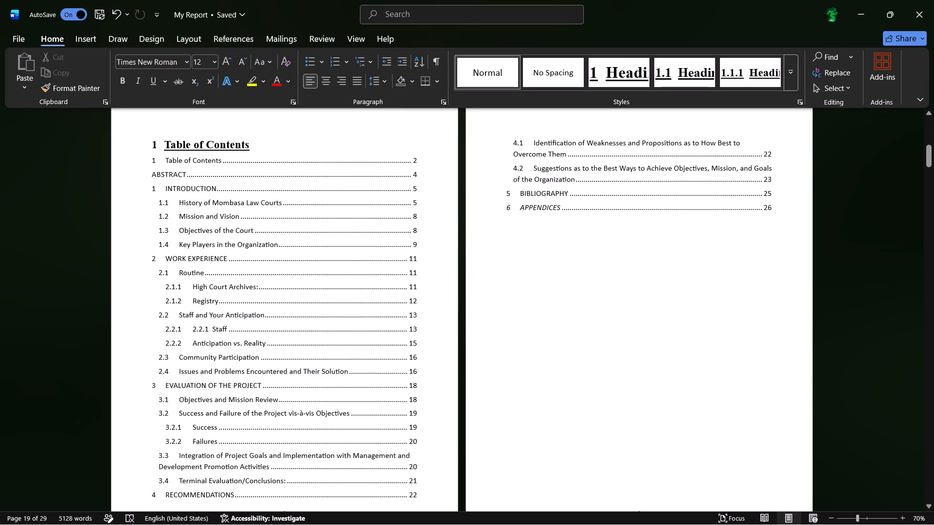
scroll(552, 281, down, 3)
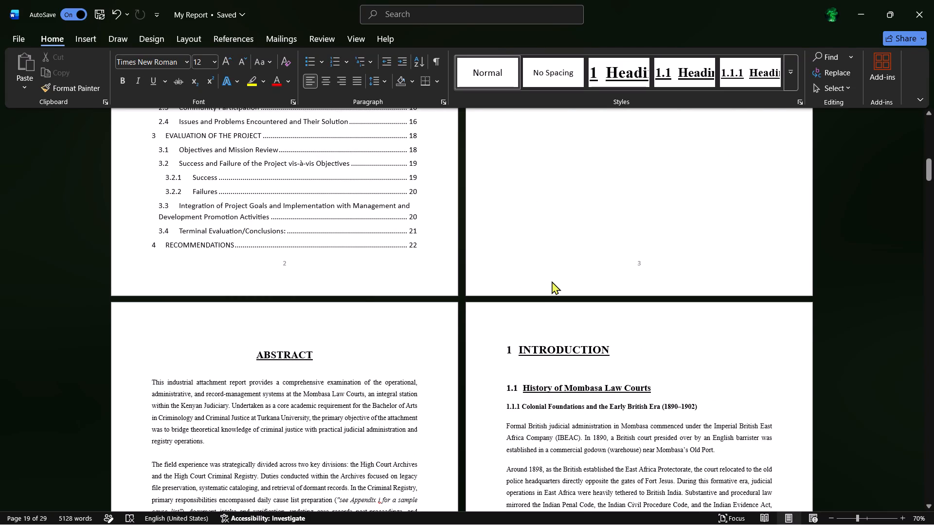
scroll(364, 260, up, 3)
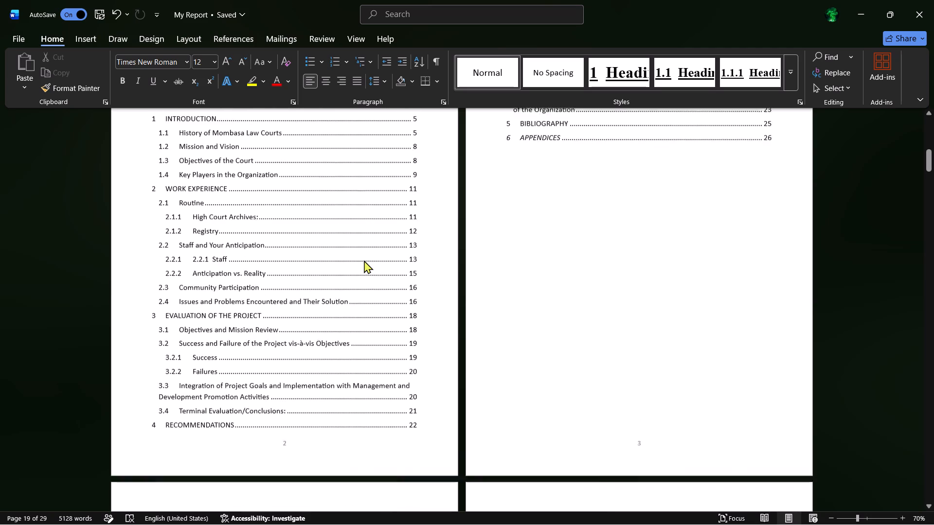
scroll(364, 260, up, 1)
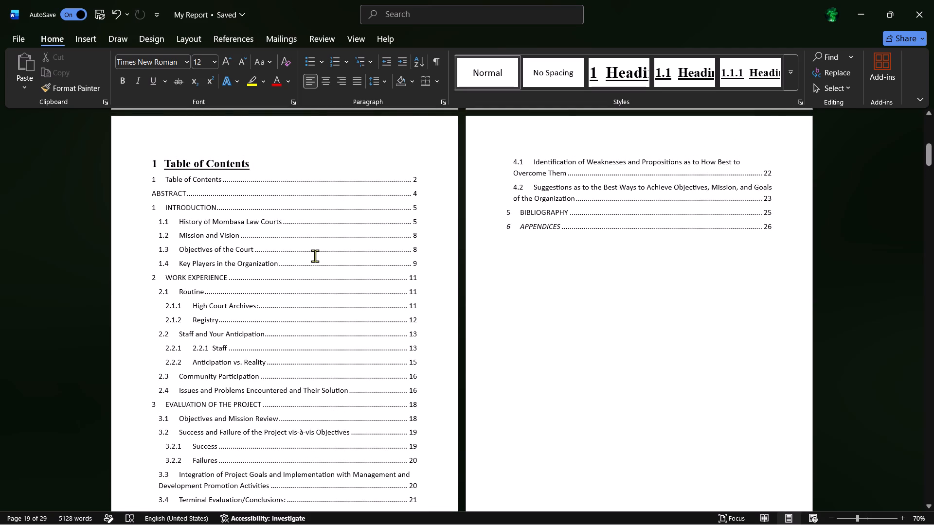
click(315, 256)
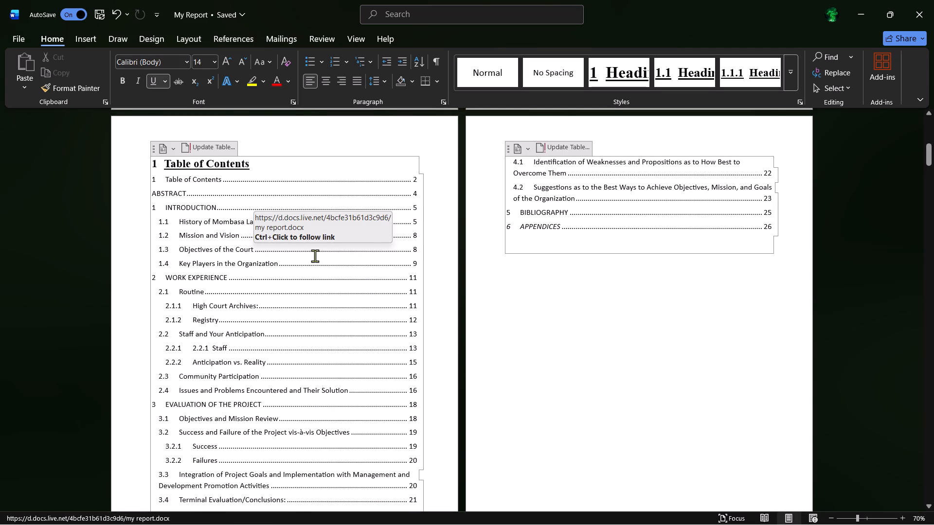